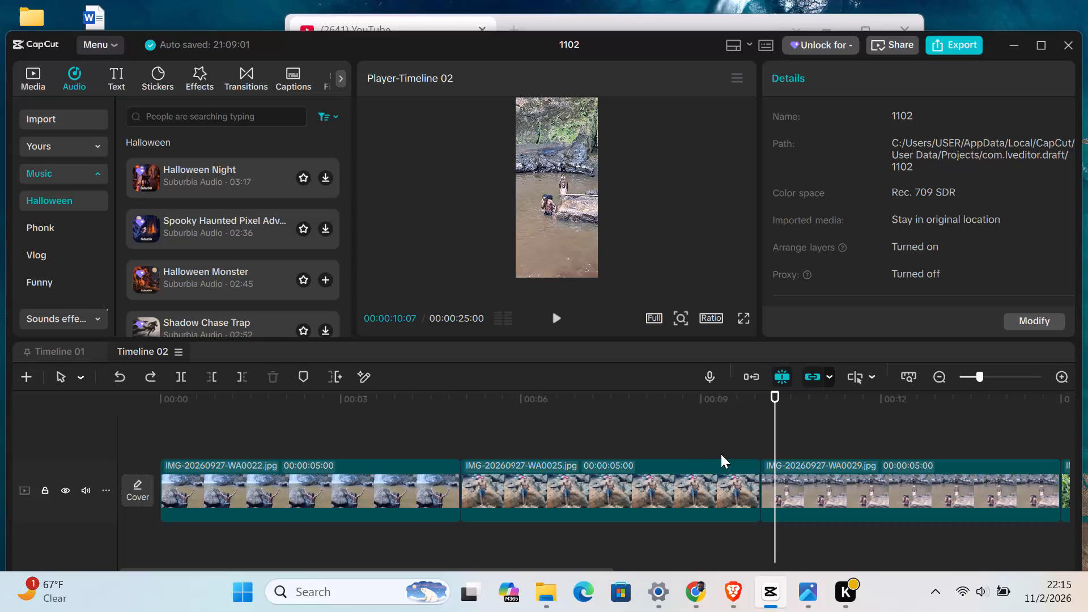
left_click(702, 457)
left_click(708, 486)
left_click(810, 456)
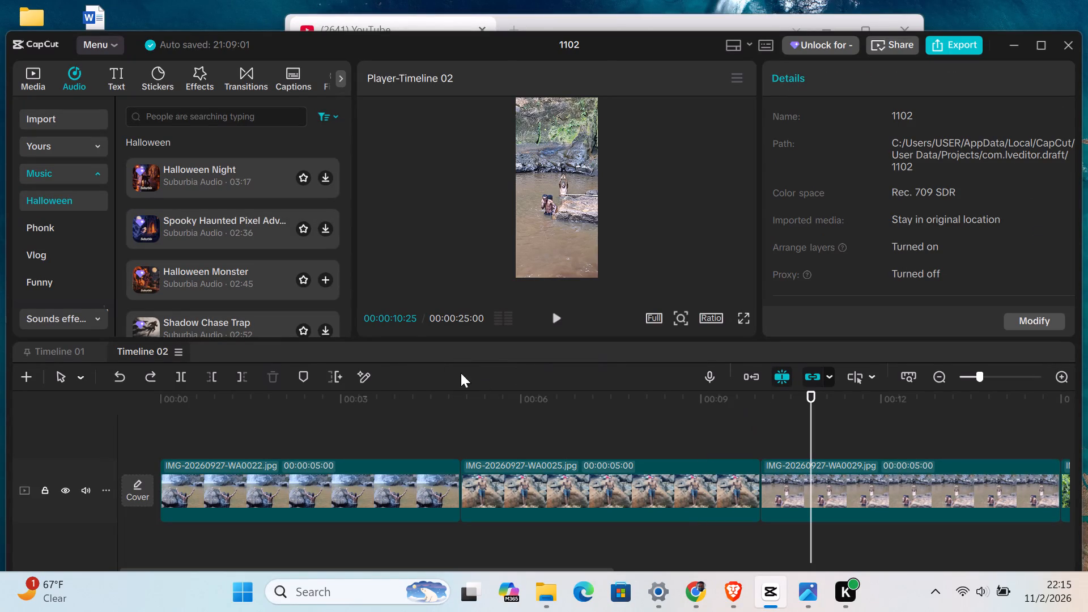
Show the Vlog category of the music library.
left_click(80, 198)
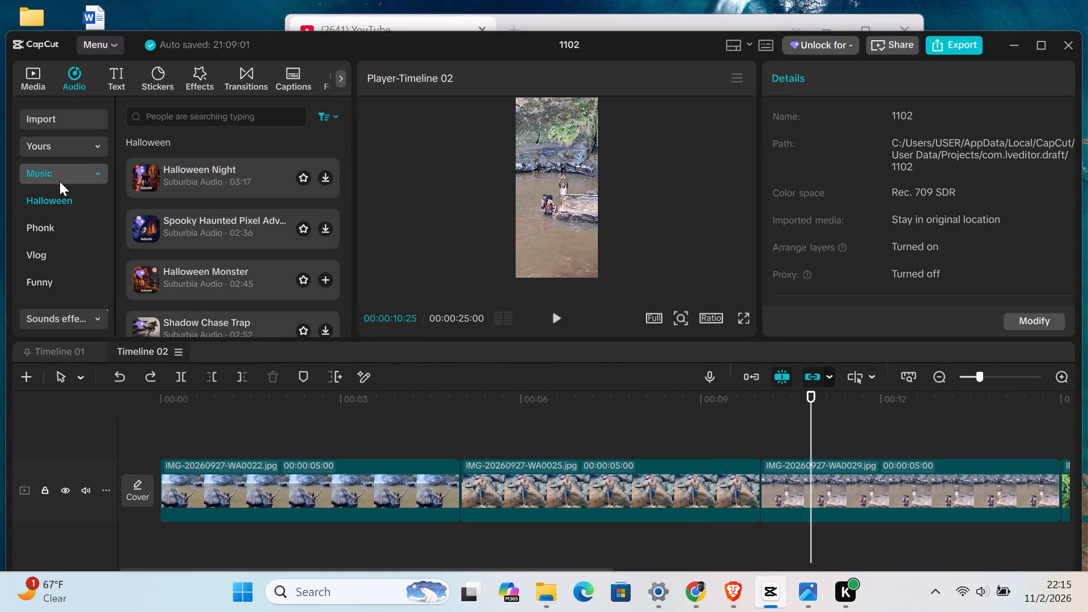
left_click(59, 181)
left_click(66, 181)
left_click(71, 246)
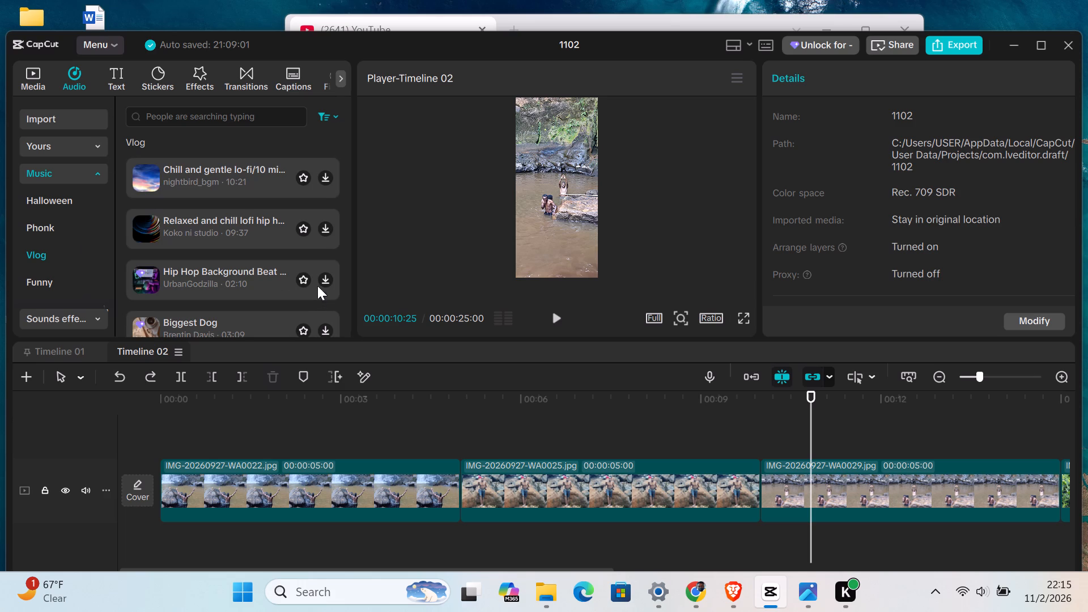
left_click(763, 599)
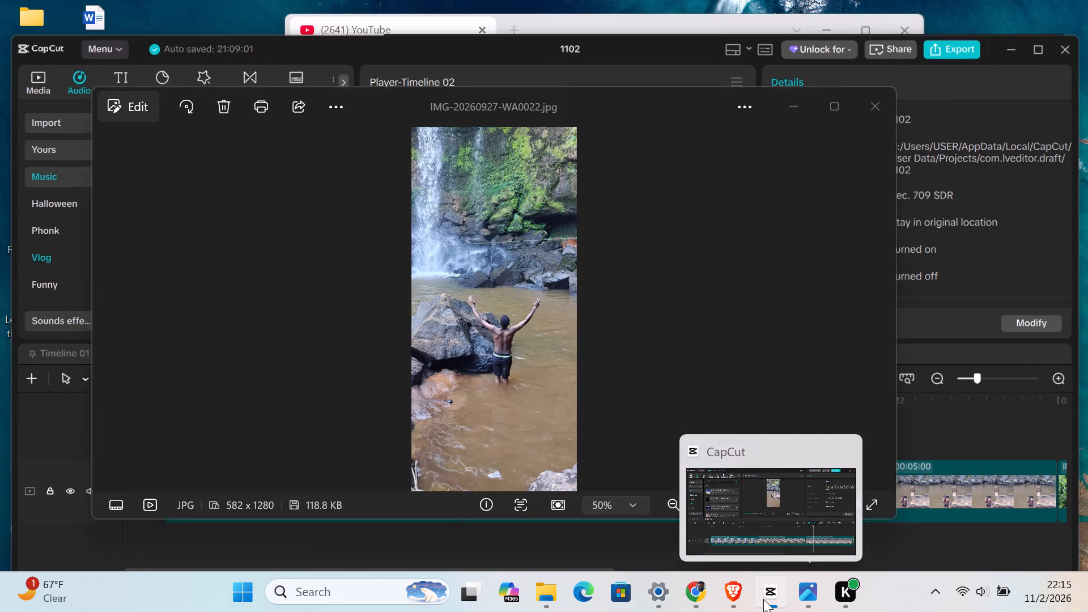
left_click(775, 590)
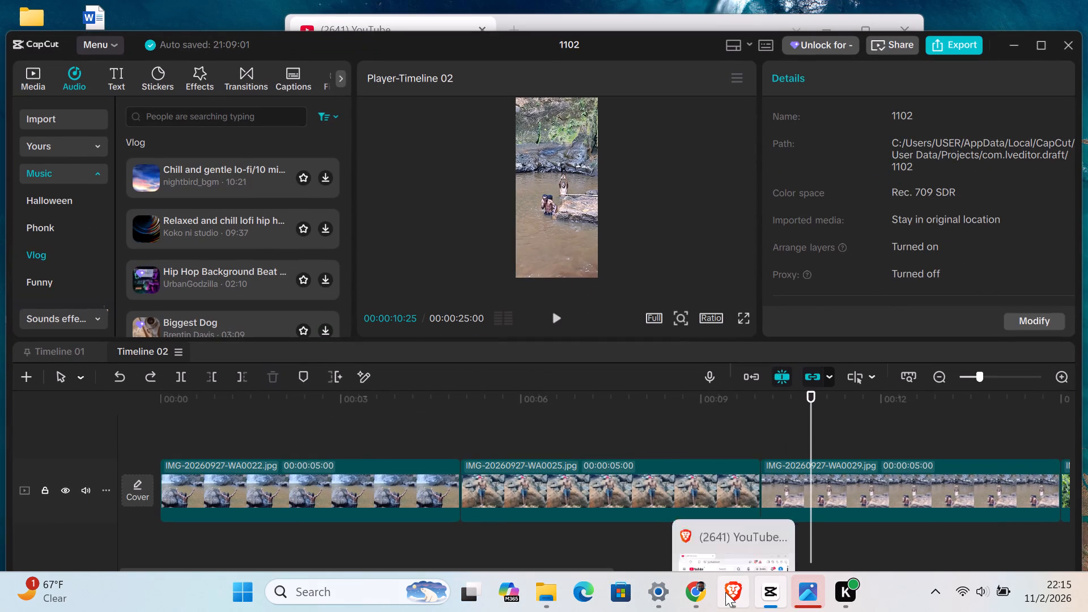
Switch to the Chrome window holding the Canva design and move it to the left side of the desktop.
left_click(694, 526)
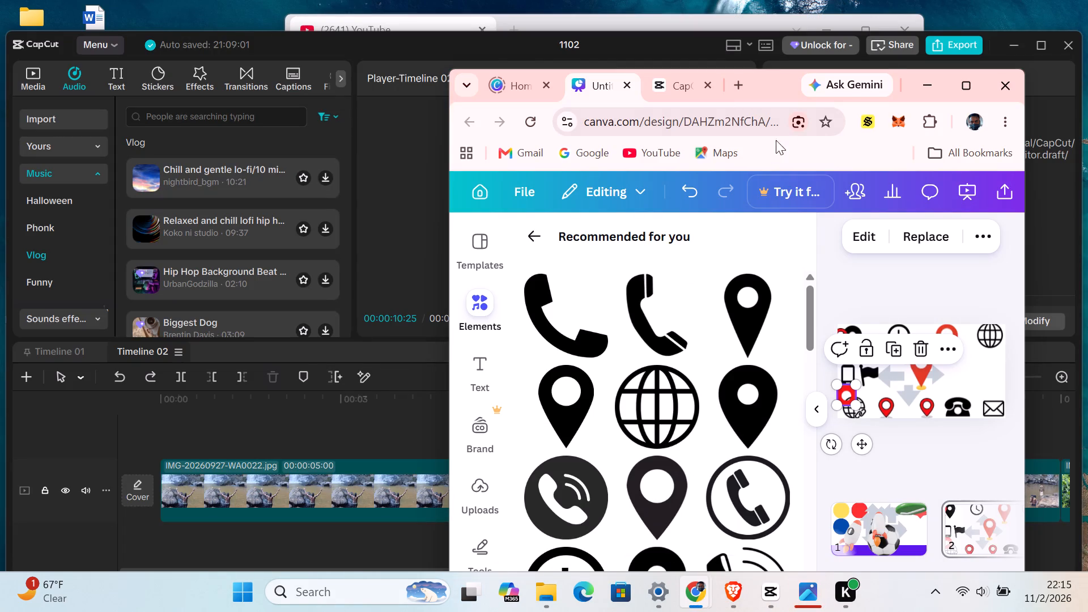
left_click_drag(772, 86, 373, 71)
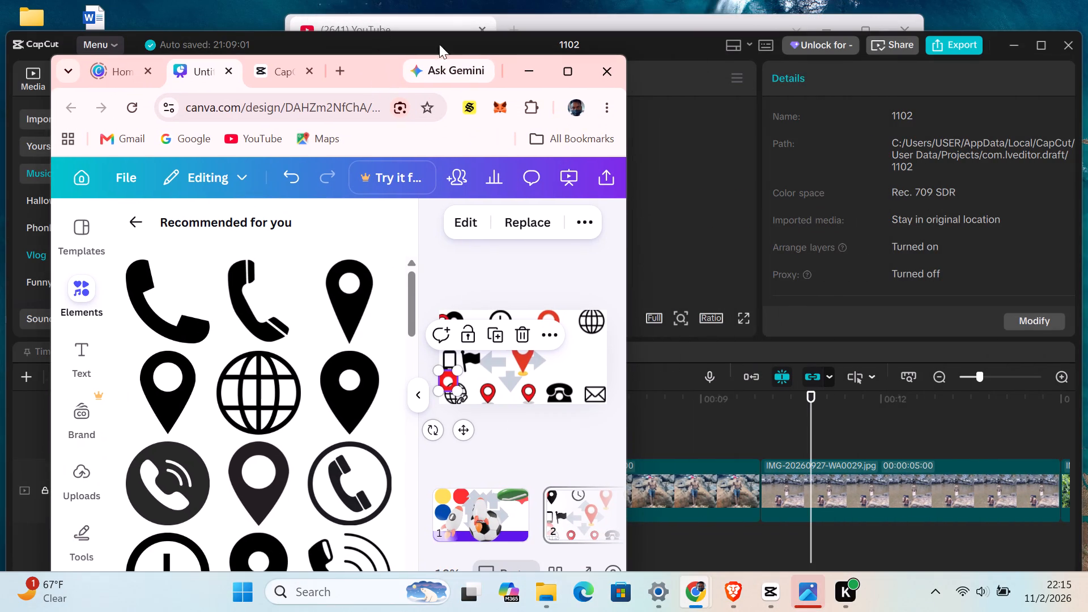
Delete the selected red icon, clock, upper red pins, upper globe, black location pin and red corner icon from page 2.
left_click(517, 331)
left_click(491, 325)
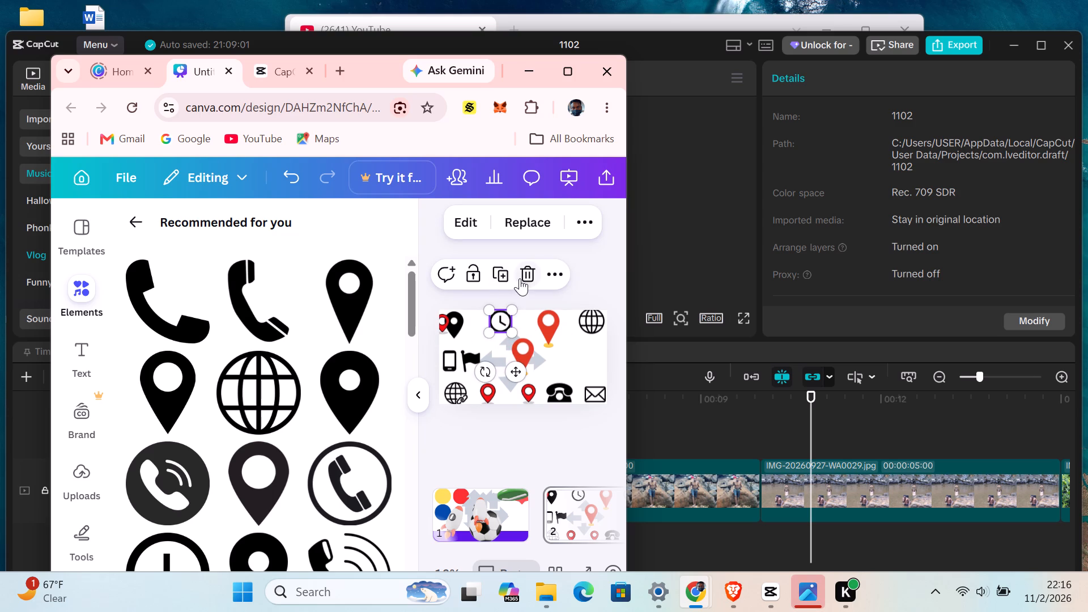
left_click(520, 278)
left_click(538, 330)
left_click(571, 270)
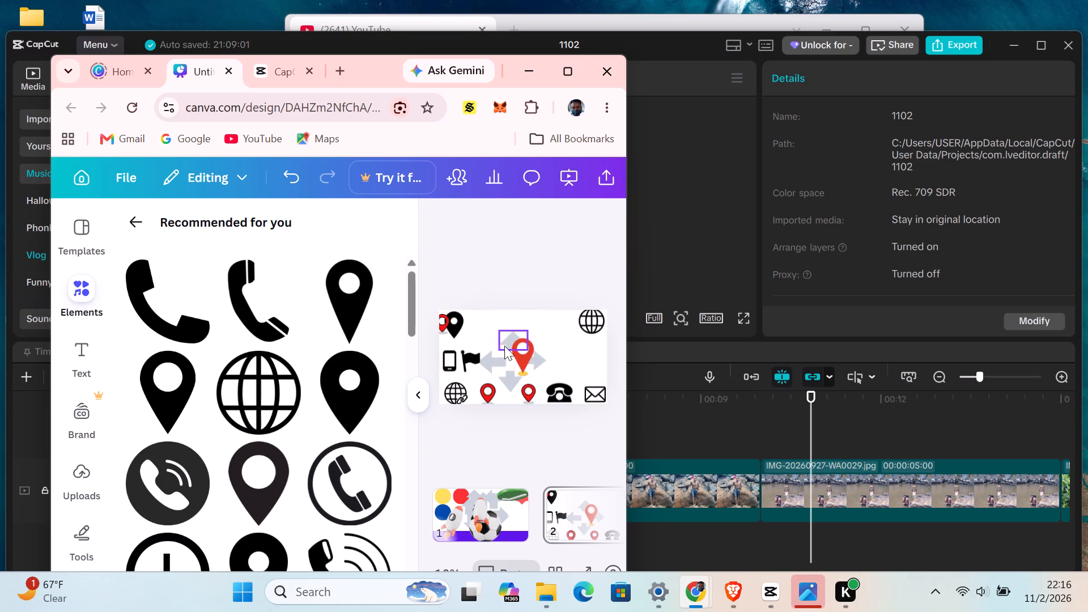
left_click(523, 340)
left_click(559, 295)
left_click(582, 312)
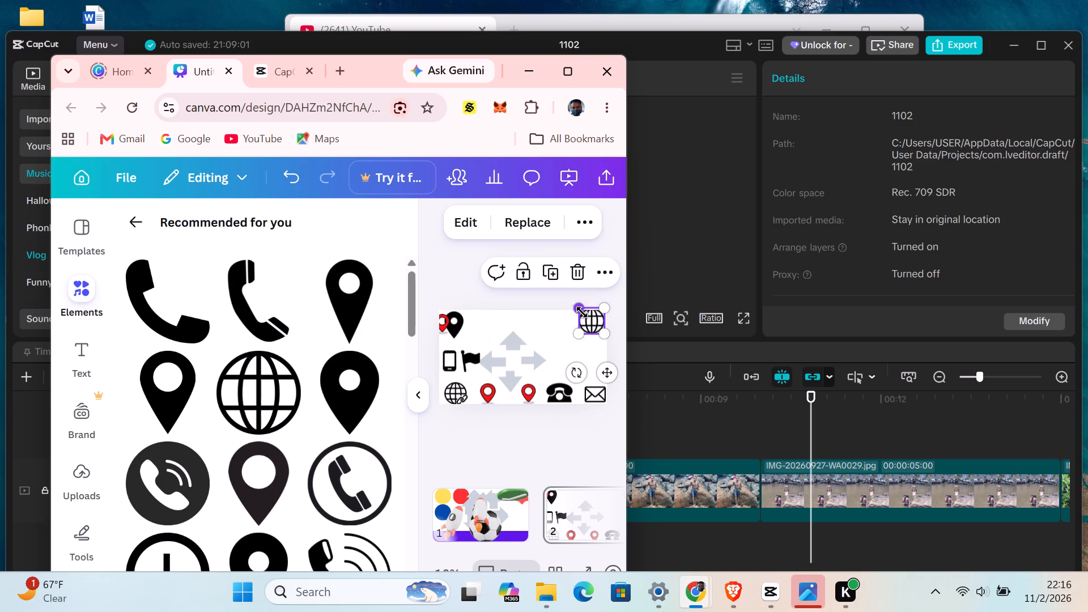
left_click(577, 275)
left_click(456, 339)
left_click(456, 329)
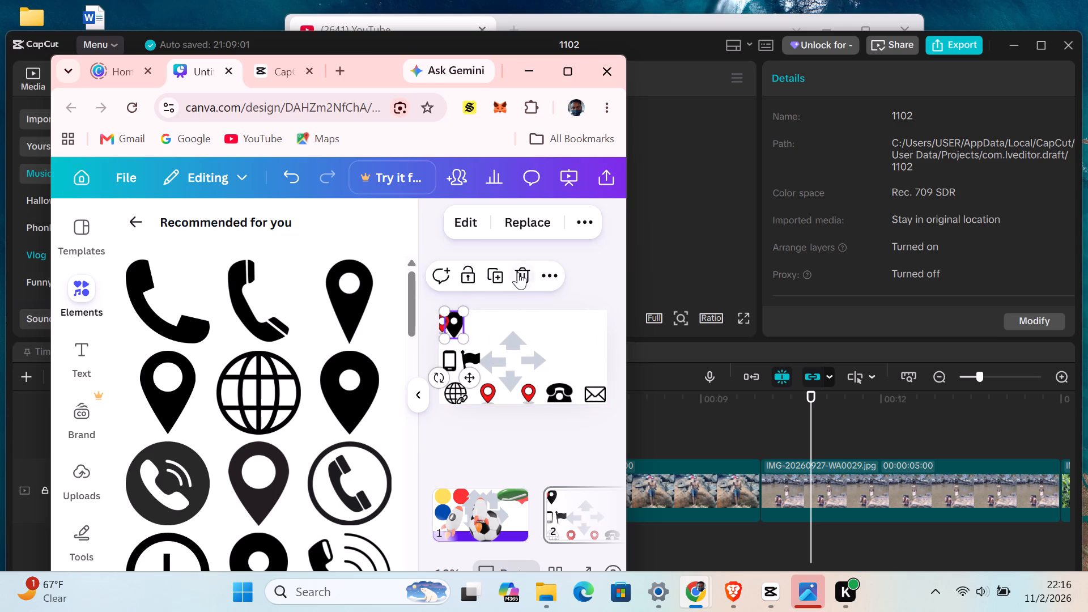
left_click(517, 271)
left_click(448, 322)
left_click(520, 280)
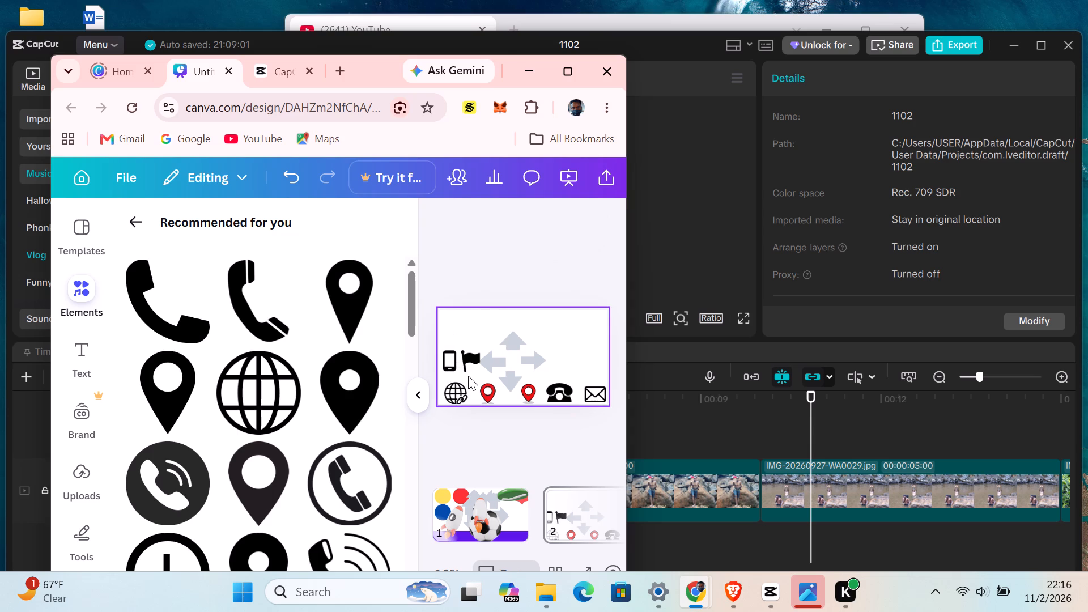
Delete the black flag and the four grey arrows from the middle of page 2.
left_click(468, 376)
left_click(470, 358)
left_click(516, 314)
left_click(508, 358)
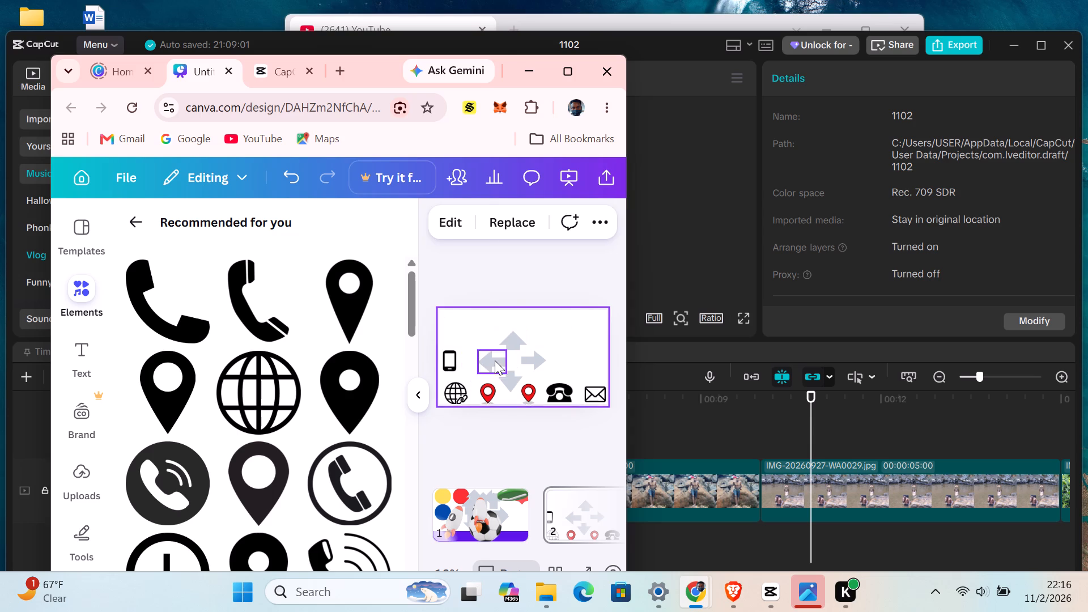
left_click(495, 360)
left_click(525, 316)
left_click(521, 338)
left_click(533, 305)
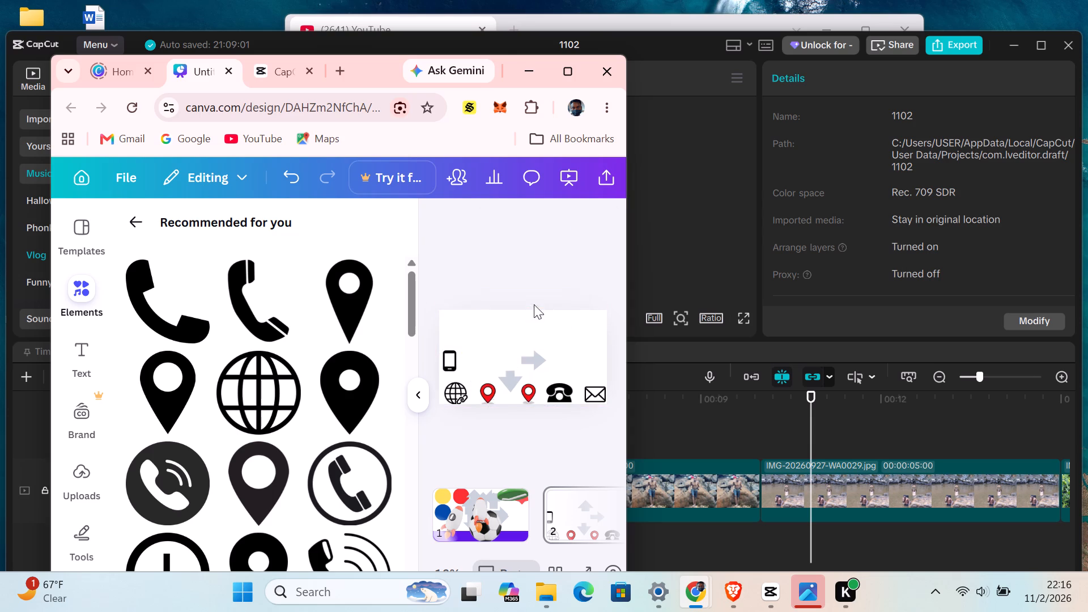
left_click(542, 359)
left_click(551, 322)
left_click(514, 384)
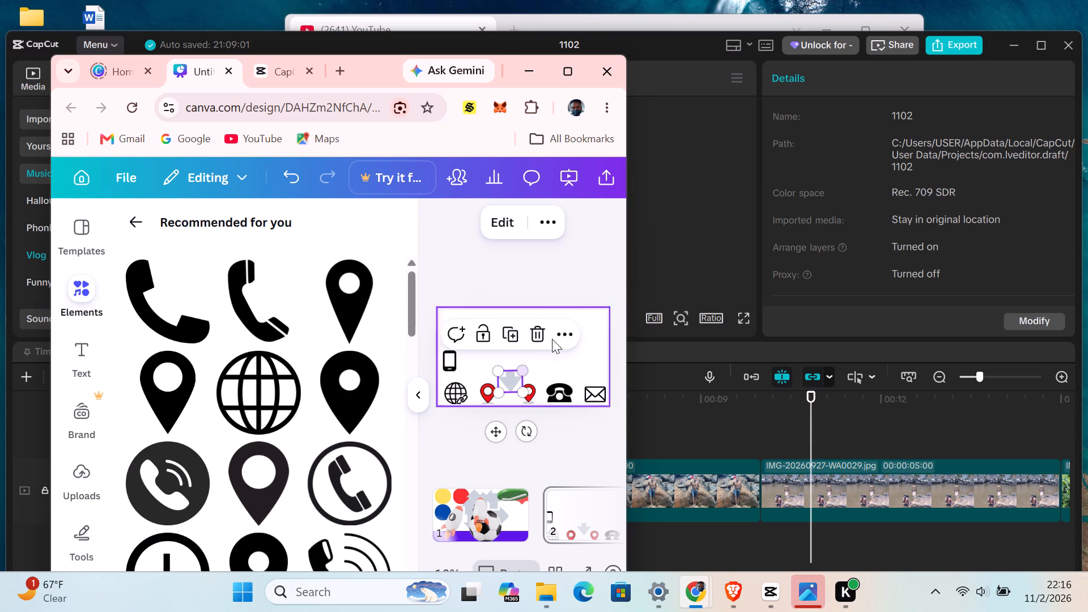
left_click(543, 328)
Delete the telephone, the envelope and the right-hand red location pin from the bottom row of page 2.
left_click(559, 386)
left_click(568, 341)
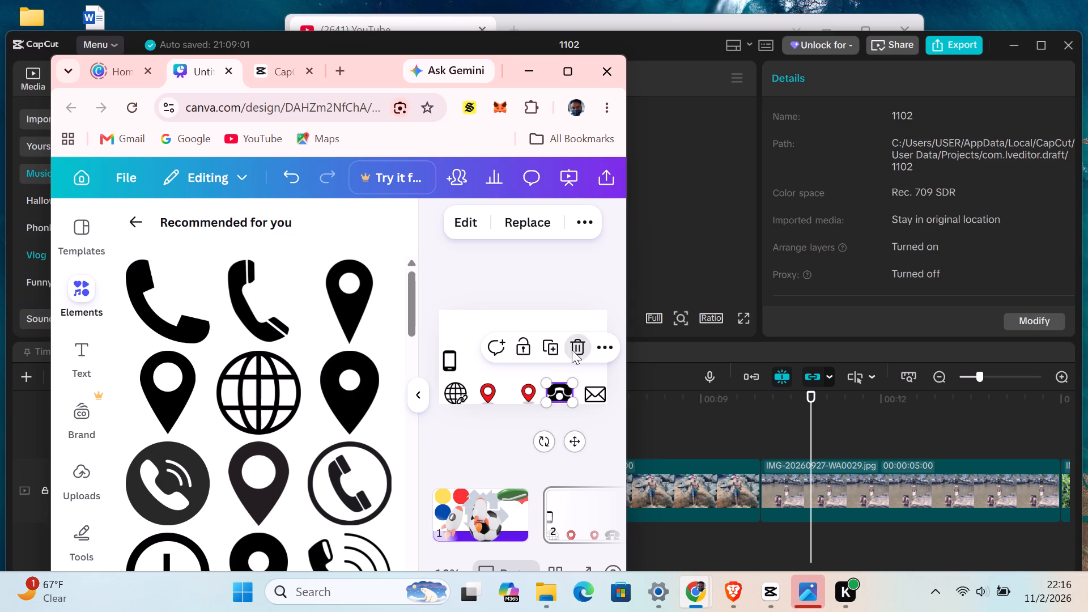
left_click(595, 387)
left_click(580, 351)
left_click(528, 393)
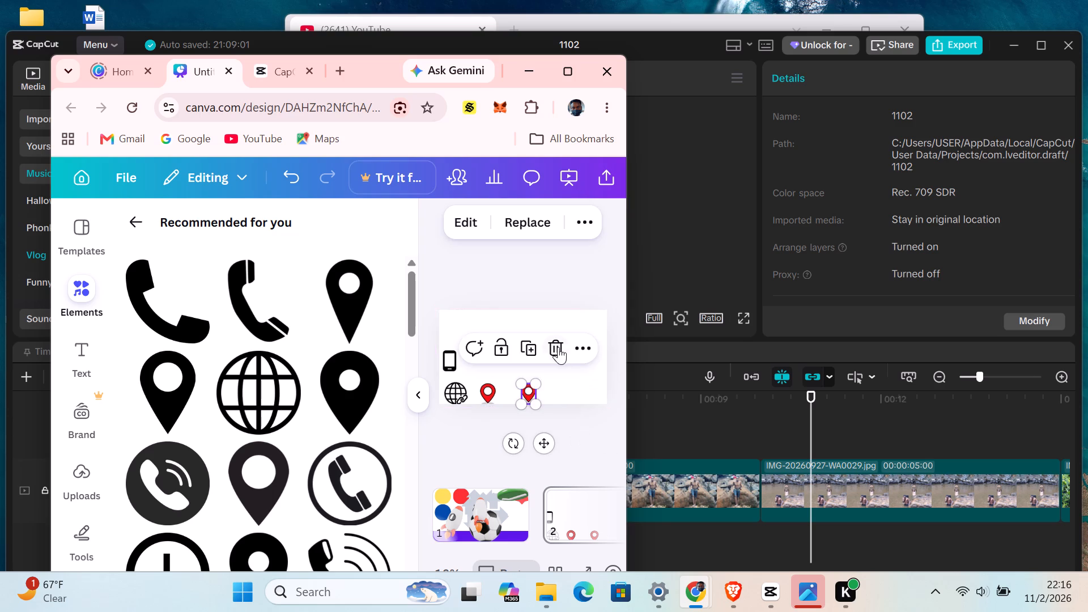
left_click(558, 346)
Clear page 2 by deleting the remaining red location pin, the globe and the mobile phone icon.
left_click(496, 397)
left_click(490, 393)
left_click(517, 363)
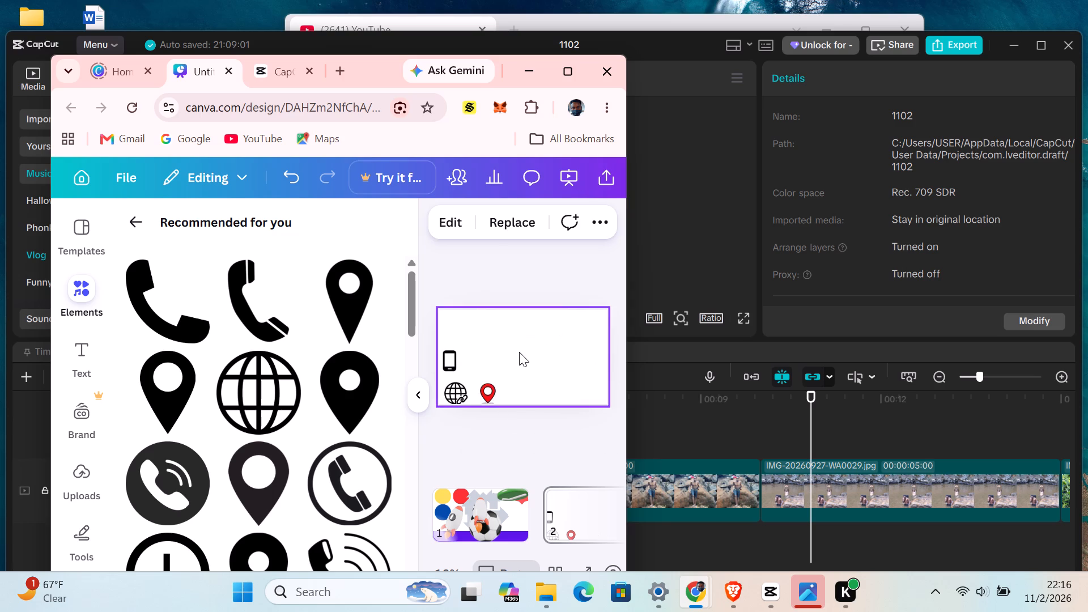
left_click(519, 352)
left_click(492, 385)
left_click(524, 343)
left_click(456, 390)
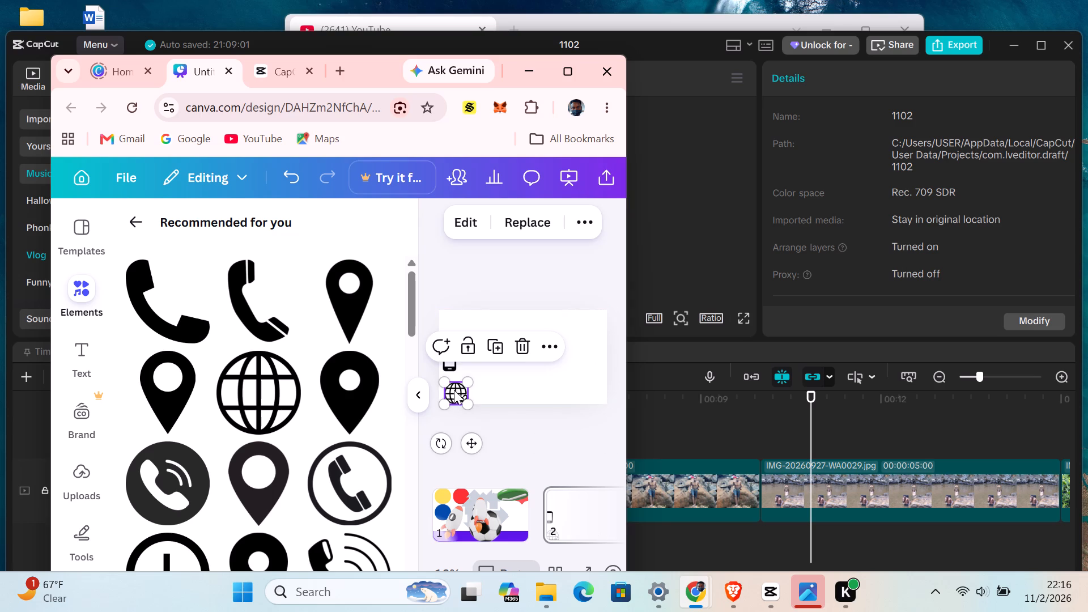
left_click(519, 350)
left_click(445, 363)
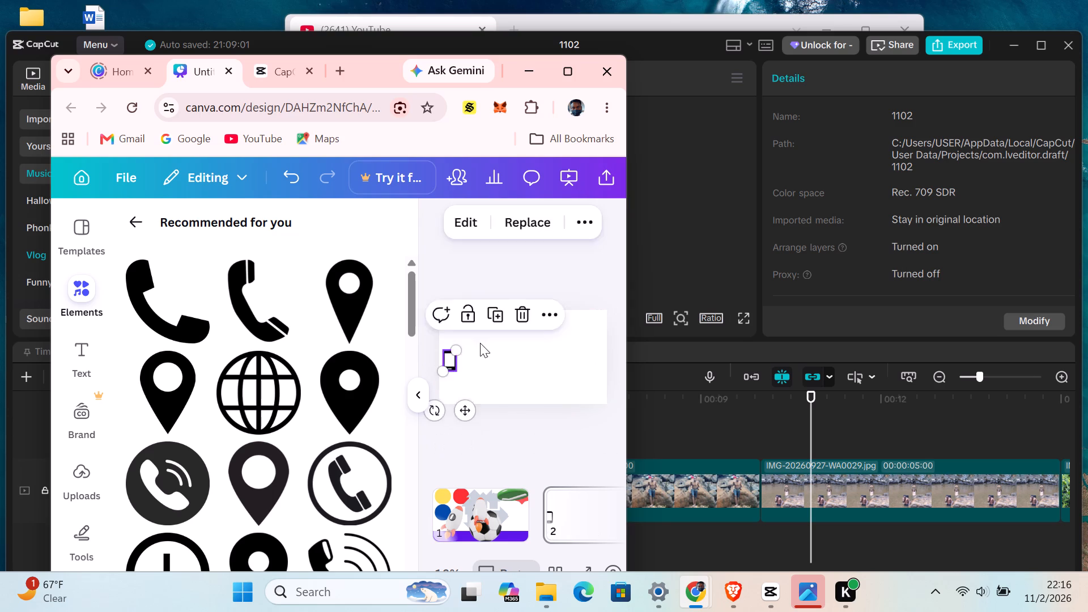
left_click(524, 311)
Go to page 1 and delete the football and the rocket graphics.
left_click(500, 501)
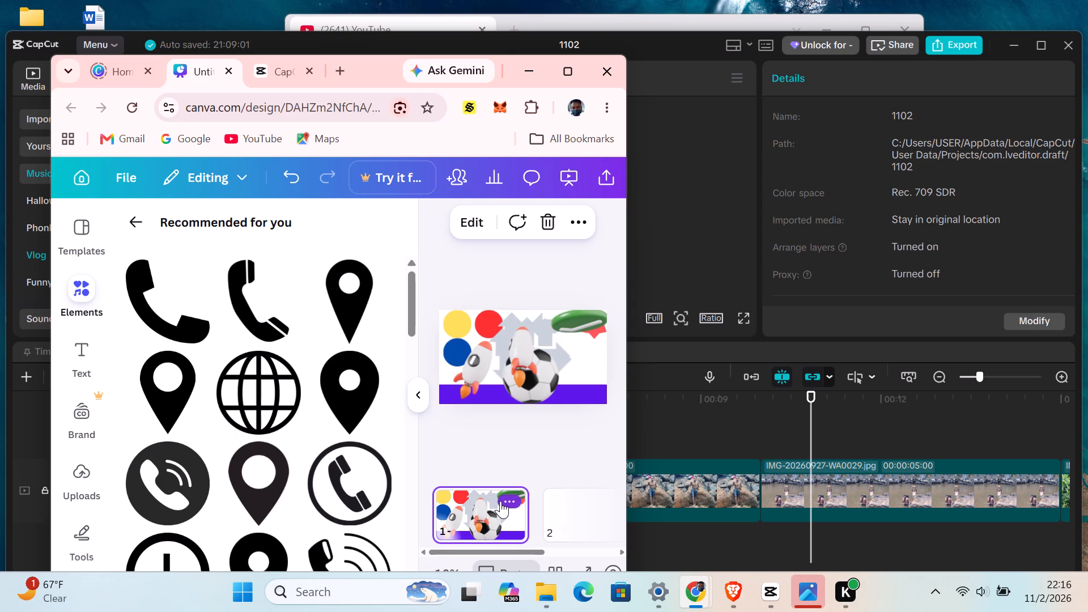
left_click(546, 377)
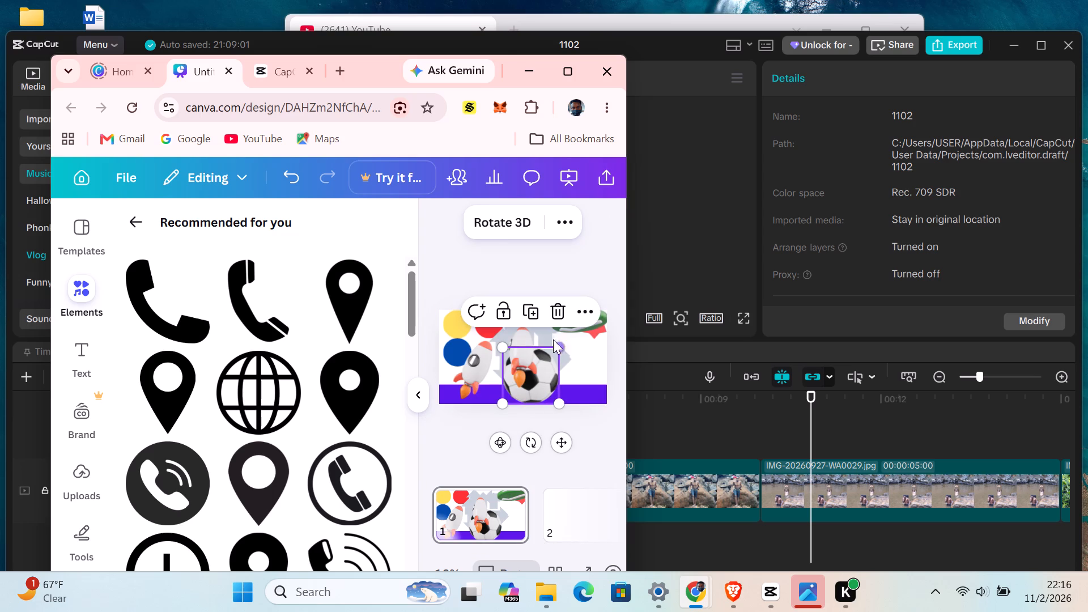
left_click(552, 319)
left_click(475, 369)
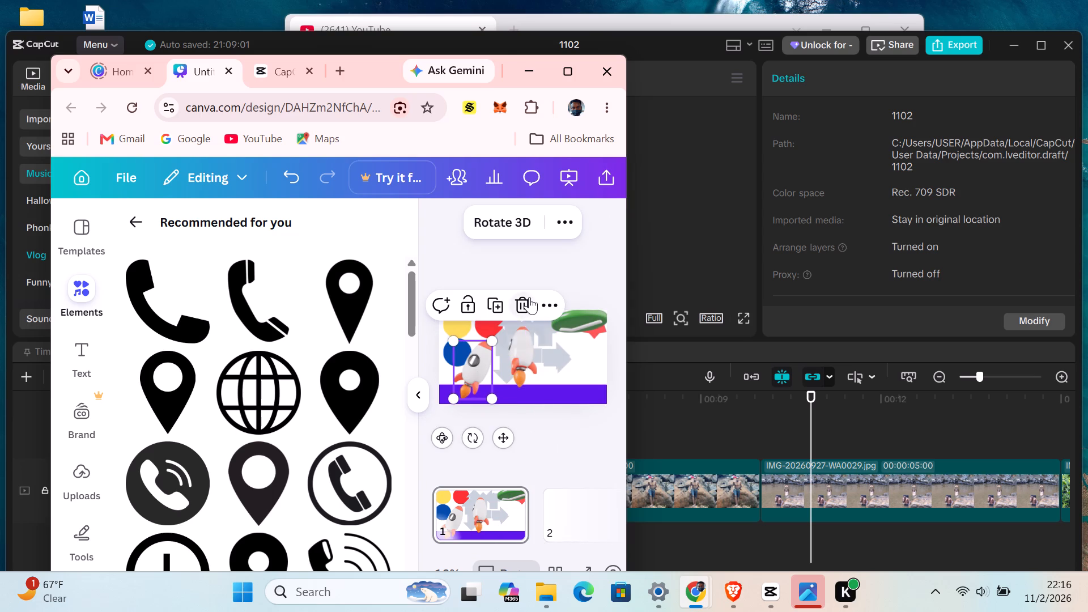
left_click(526, 301)
left_click(514, 368)
left_click(551, 287)
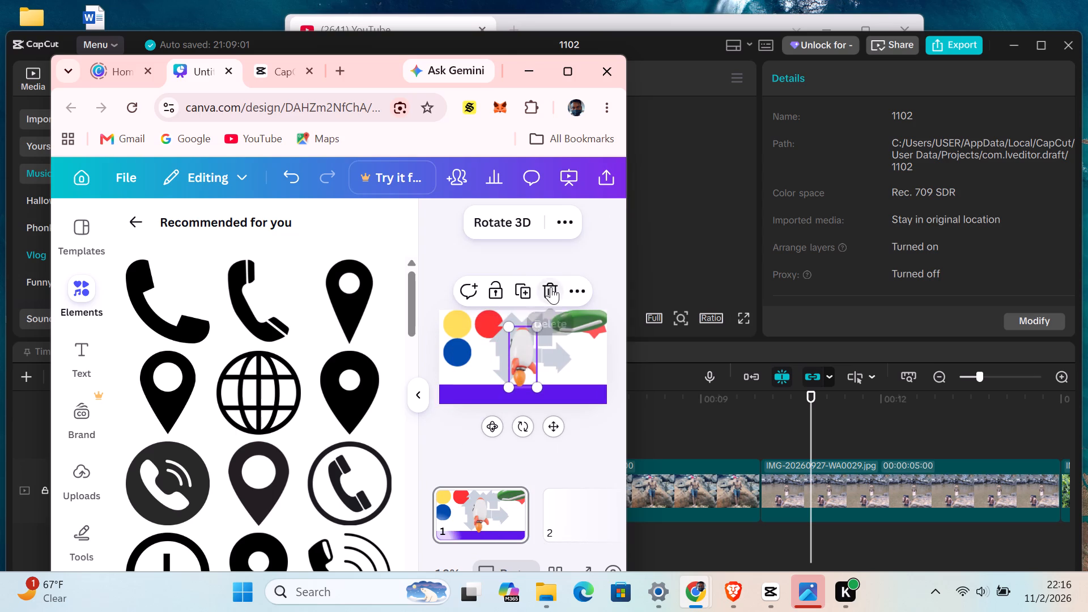
left_click(526, 360)
left_click(551, 301)
Delete the grey arrows right of centre and the green 3D object in the upper right corner of page 1.
left_click(549, 350)
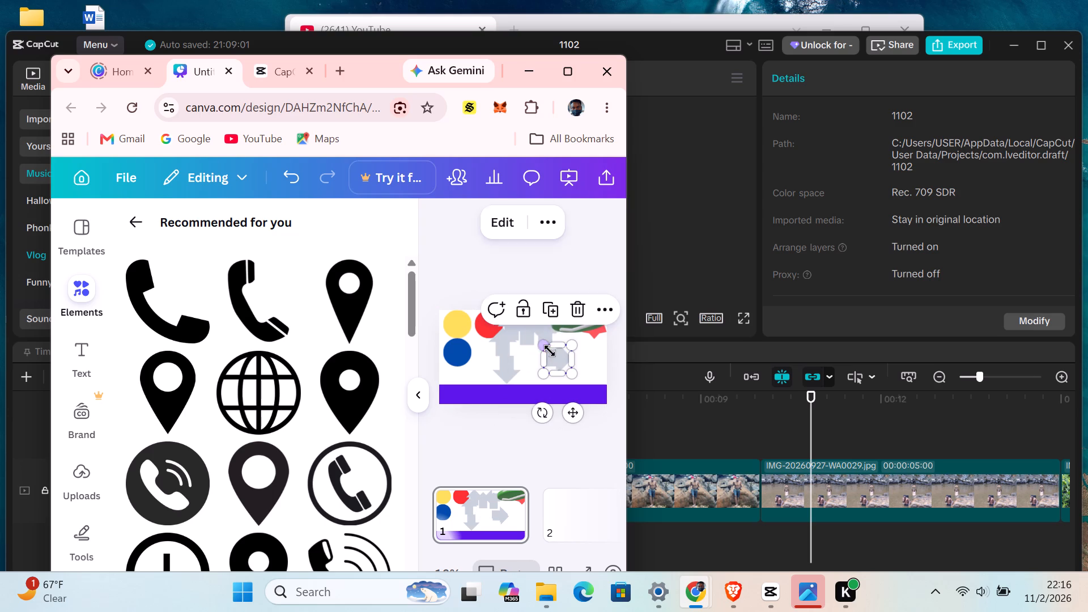
left_click(571, 306)
left_click(546, 338)
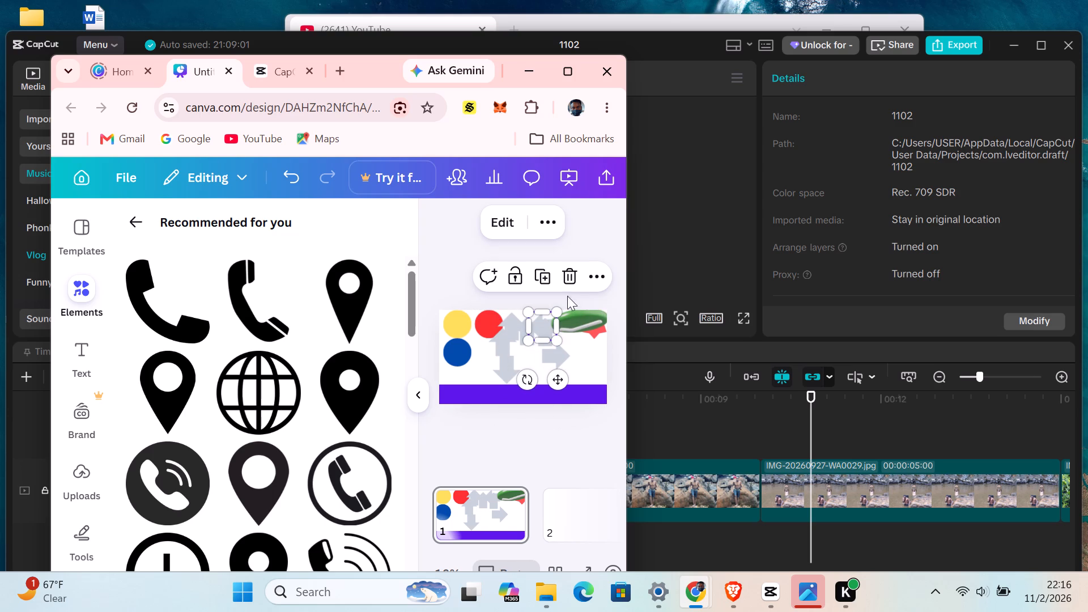
left_click(556, 271)
left_click(545, 335)
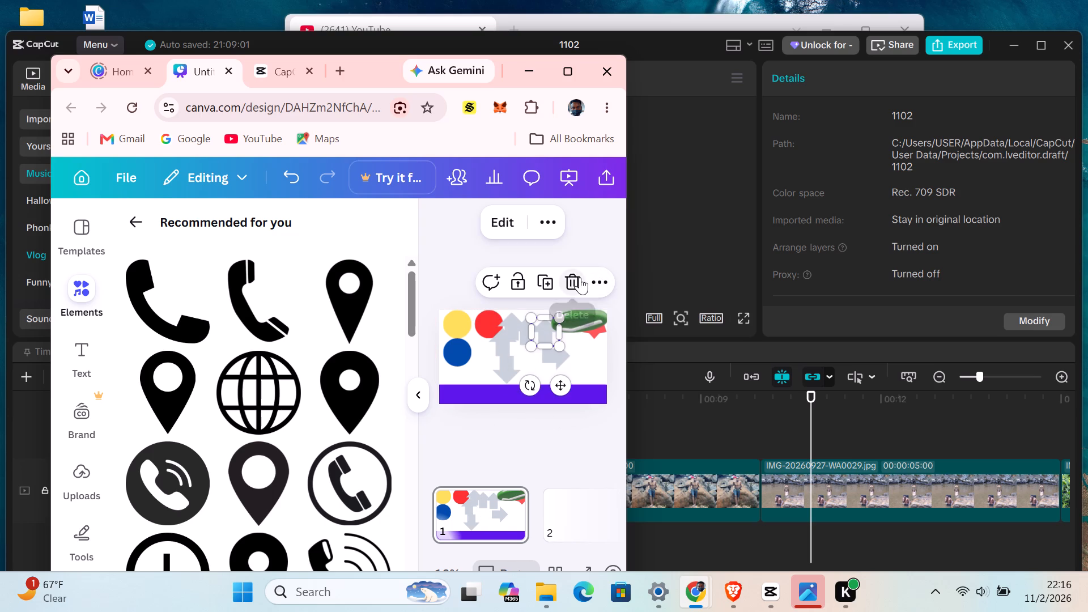
left_click(580, 277)
left_click(556, 356)
left_click(571, 301)
left_click(580, 324)
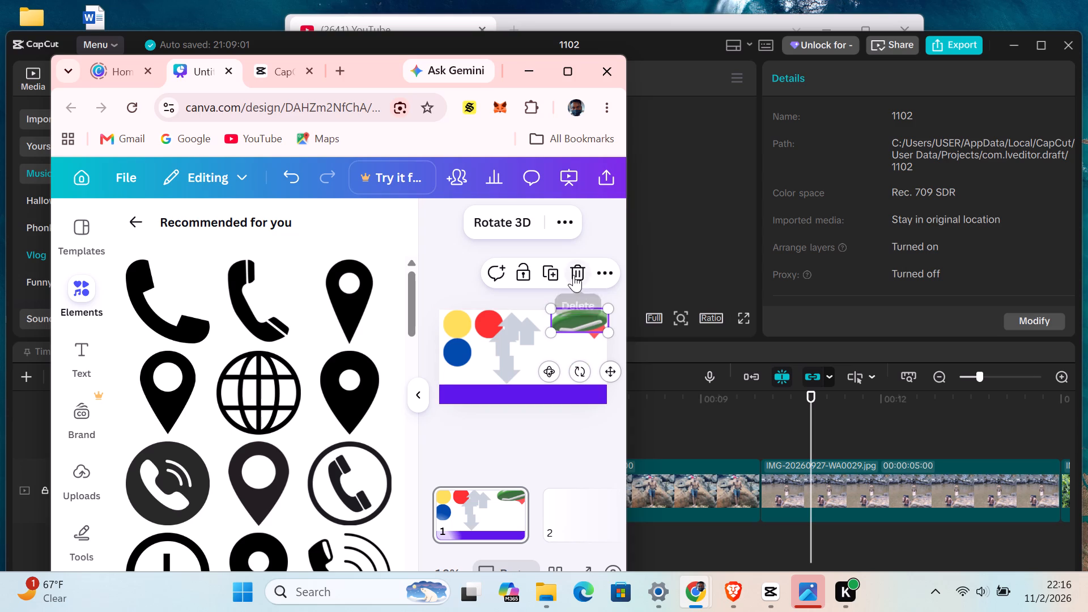
left_click(573, 275)
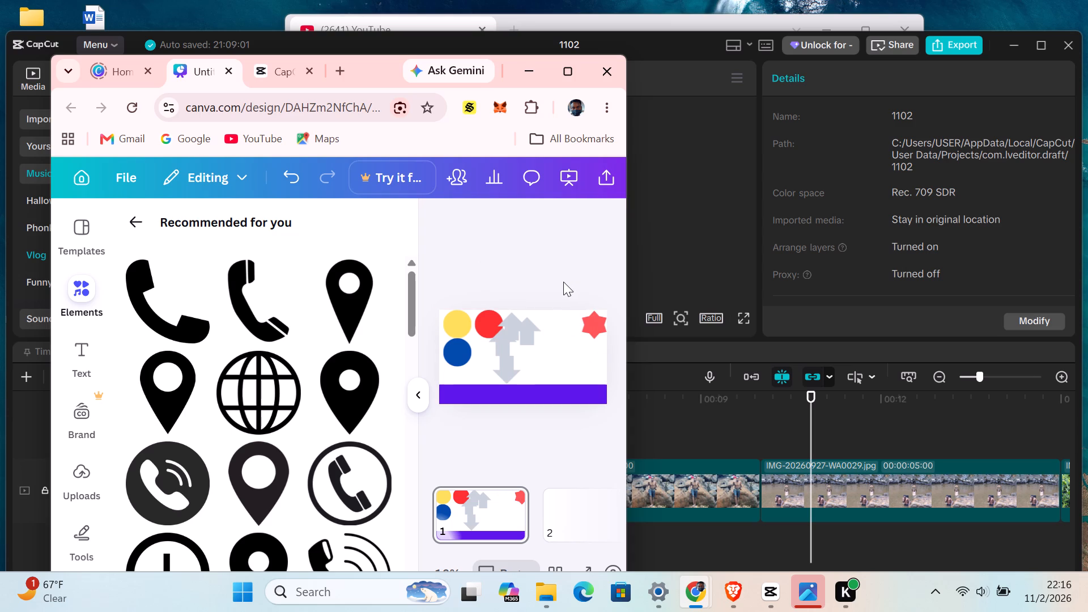
Delete the two overlapping upward grey arrows near the top centre of page 1.
left_click(519, 339)
left_click(542, 275)
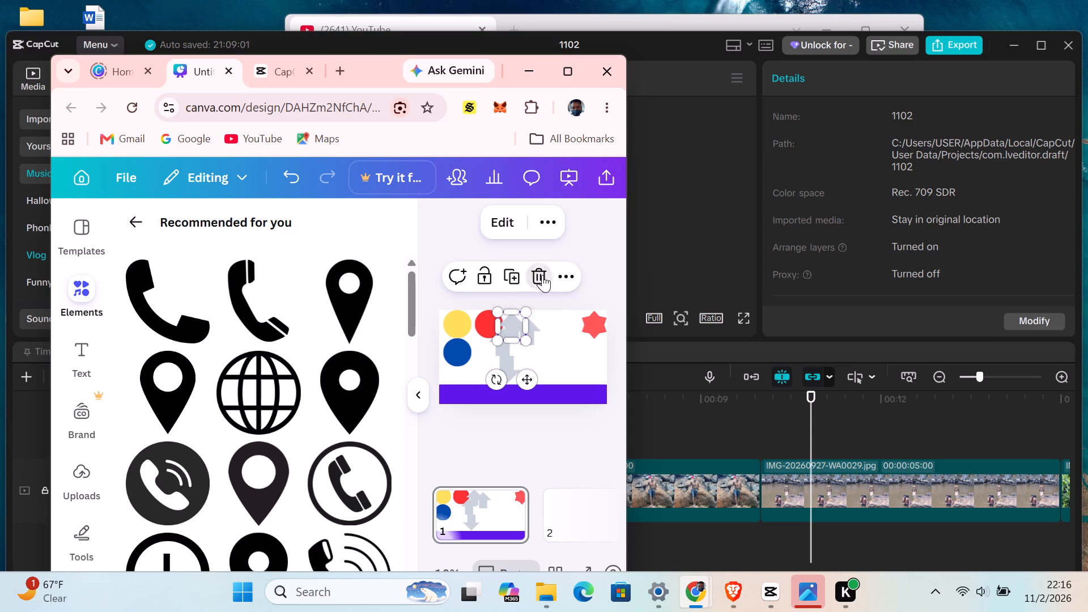
left_click(524, 326)
left_click(545, 279)
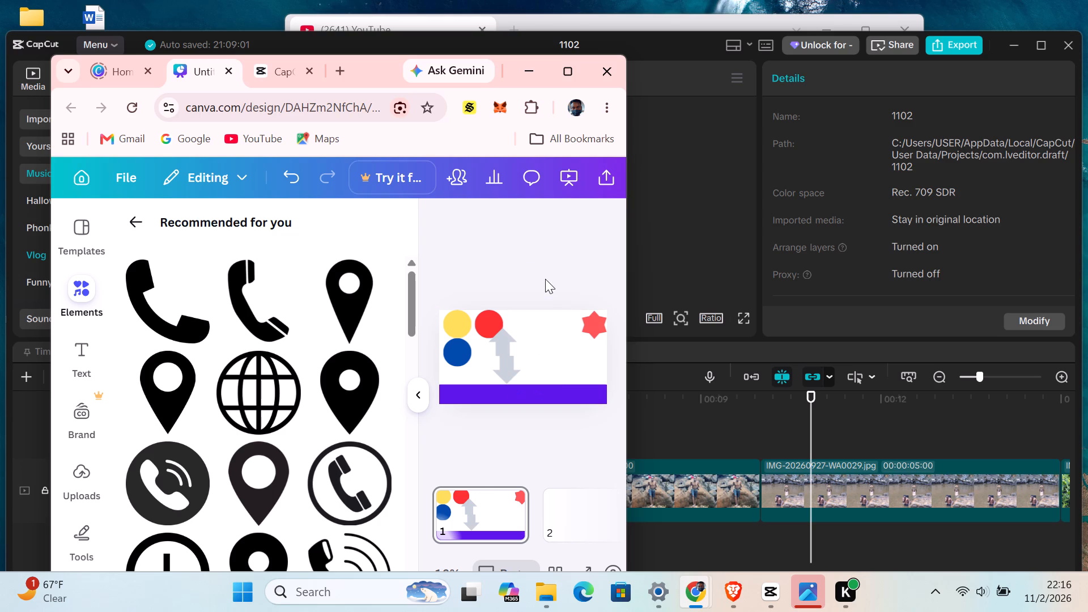
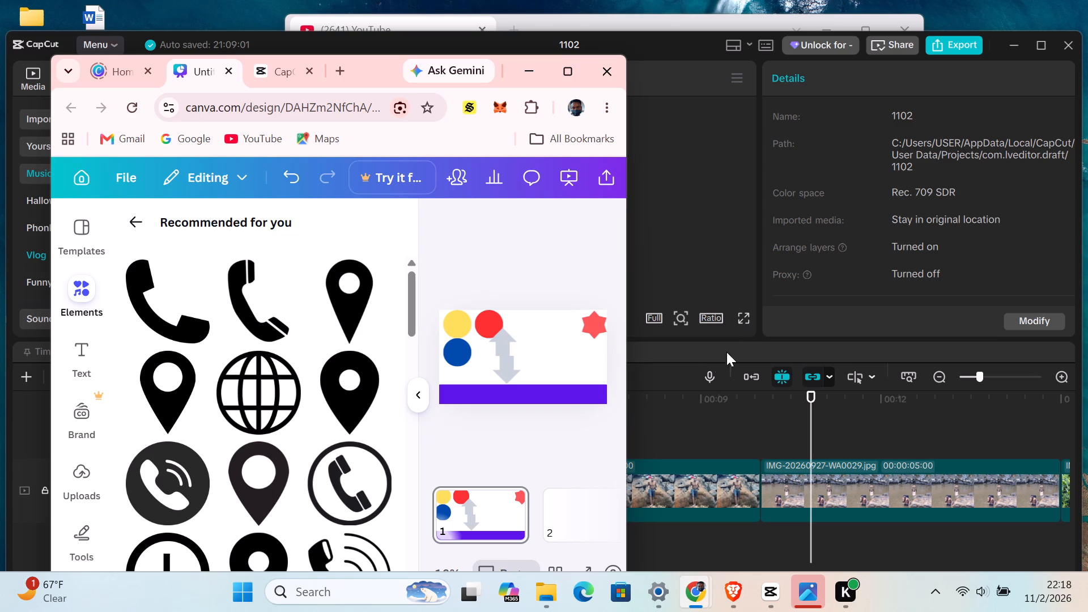
Delete the blue circle, the upward grey arrow, the red circle and the yellow circle from page 1.
right_click(447, 358)
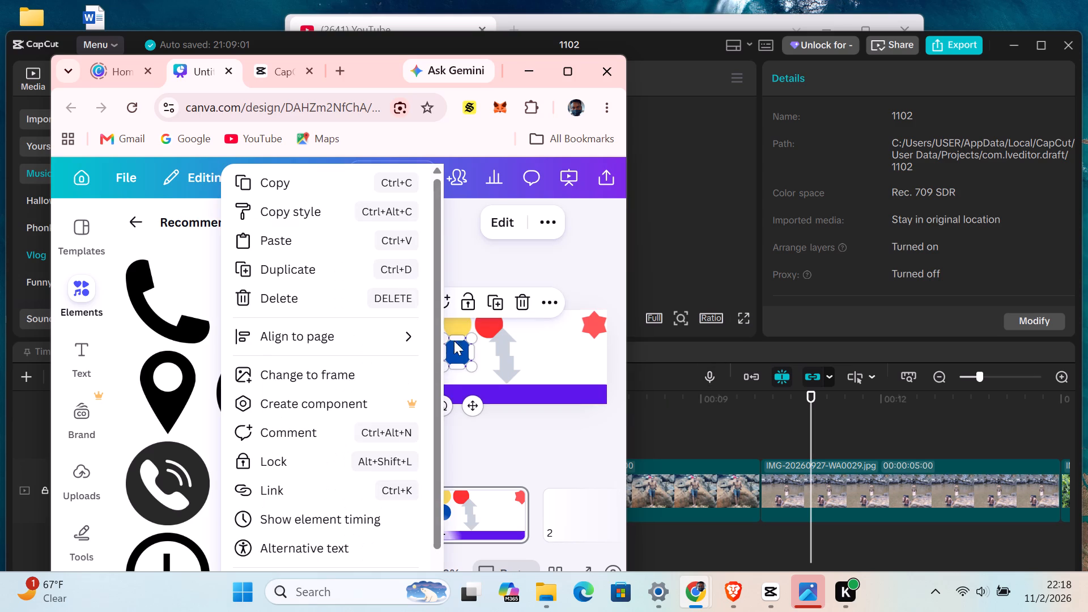
left_click(522, 303)
left_click(525, 301)
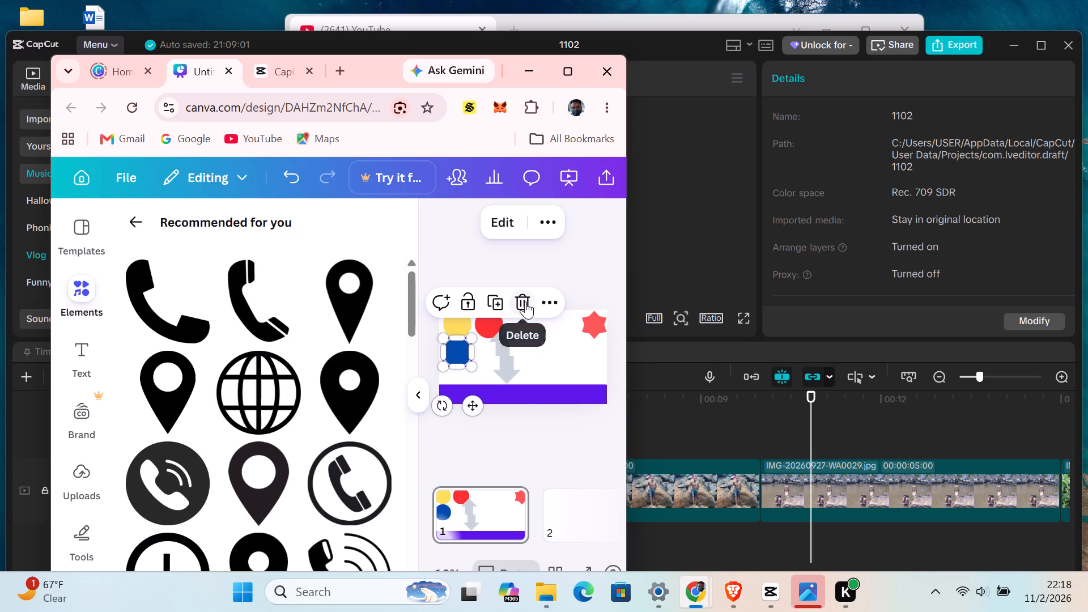
left_click(511, 342)
left_click(523, 286)
left_click(478, 329)
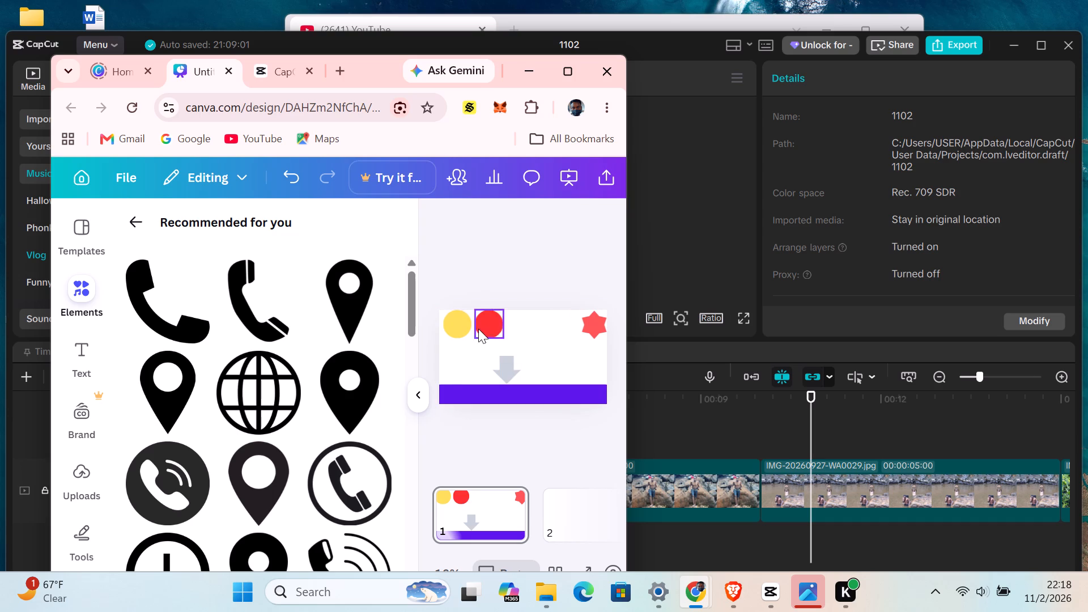
left_click(521, 271)
left_click(460, 337)
left_click(520, 271)
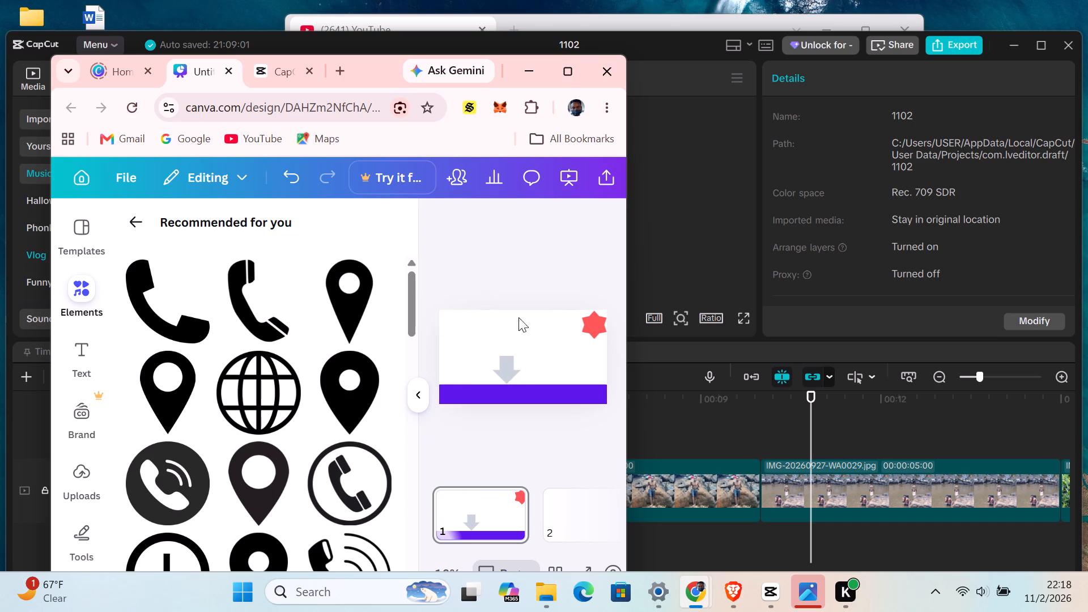
Delete the remaining downward grey arrow and the red star in the upper right corner of page 1.
left_click(500, 369)
left_click(533, 319)
left_click(606, 313)
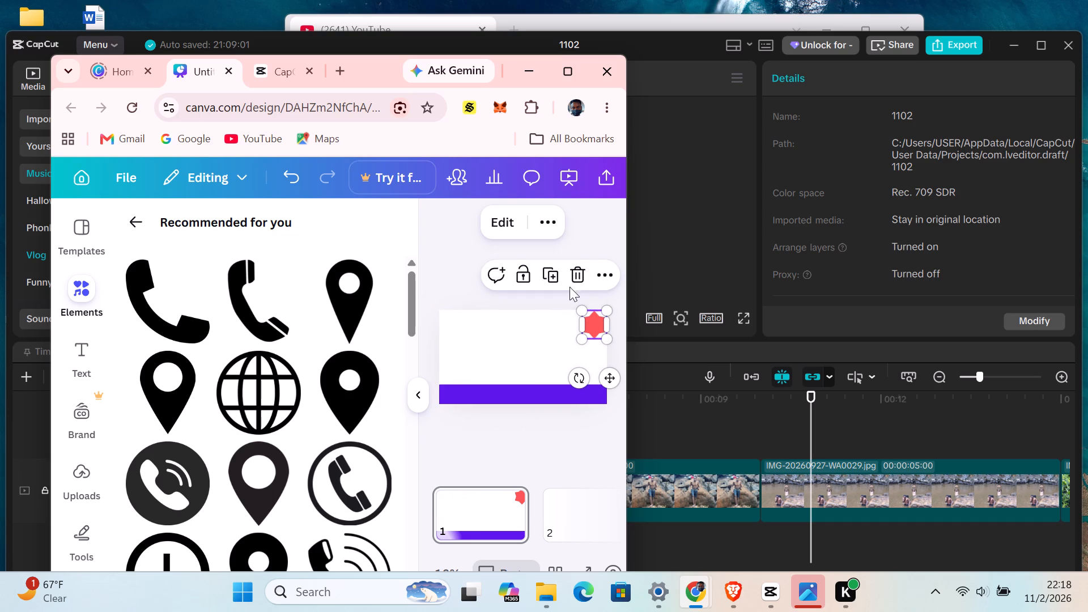
left_click(566, 261)
left_click(571, 275)
Add the solid black location pin to the top left corner of page 1 and shrink it.
scroll(535, 463, "down", 4)
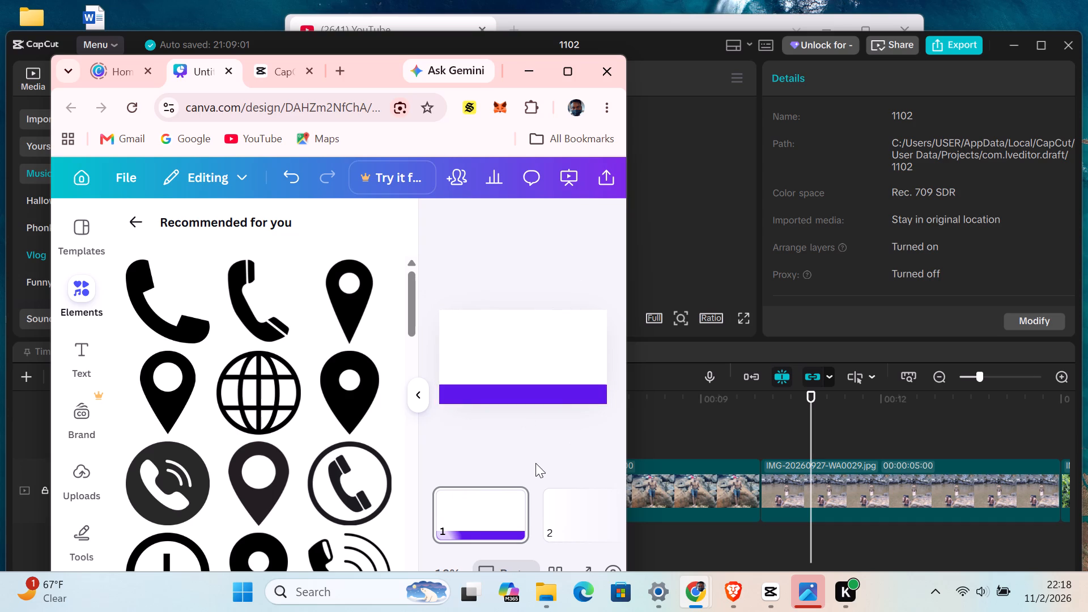
scroll(535, 463, "down", 1)
scroll(332, 311, "up", 11)
left_click_drag(368, 418, 374, 414)
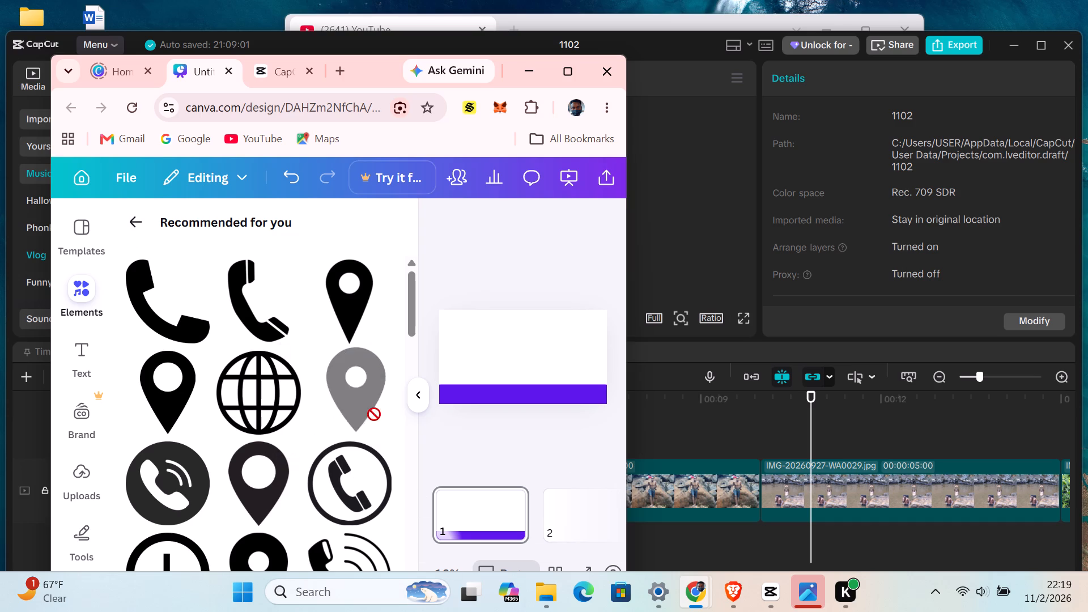
left_click_drag(374, 414, 374, 413)
left_click_drag(354, 394, 479, 356)
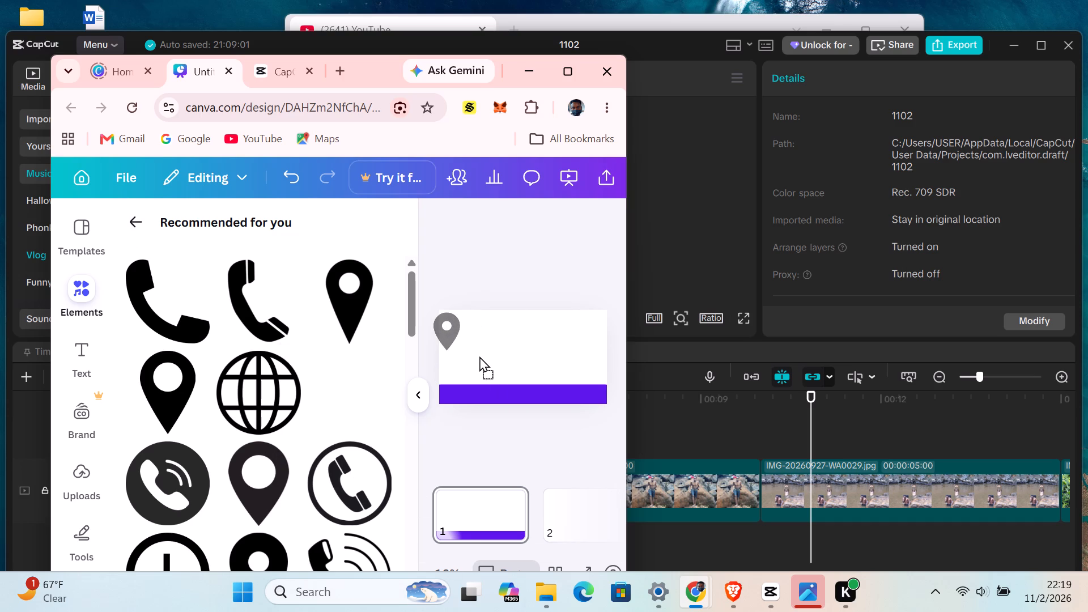
left_click_drag(479, 356, 488, 354)
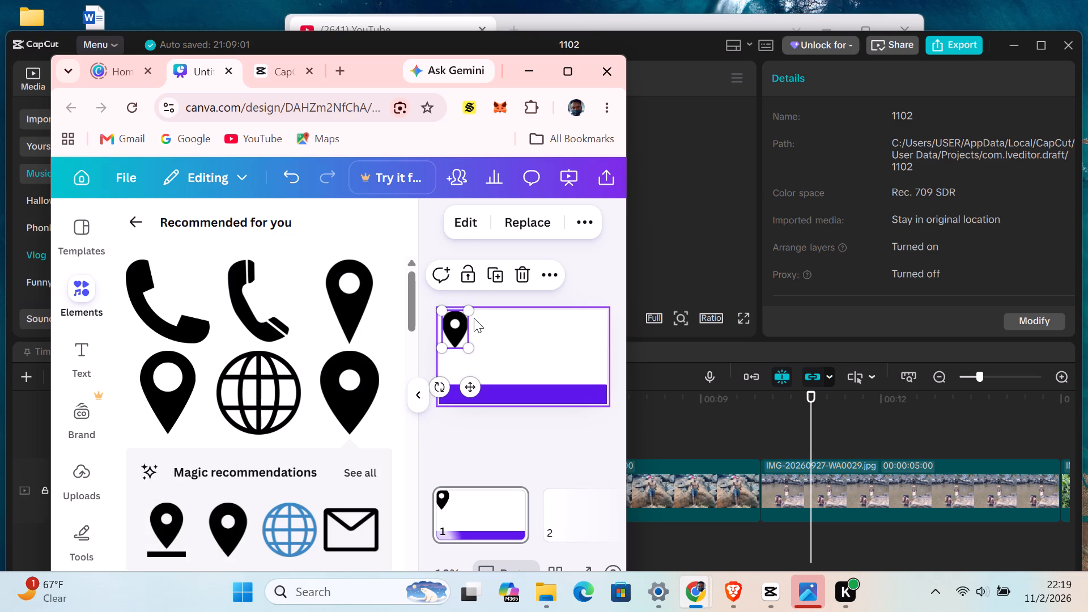
left_click_drag(469, 346, 460, 329)
Add the black globe icon just right of the location pin on page 1 and reduce its size.
left_click_drag(274, 373, 471, 320)
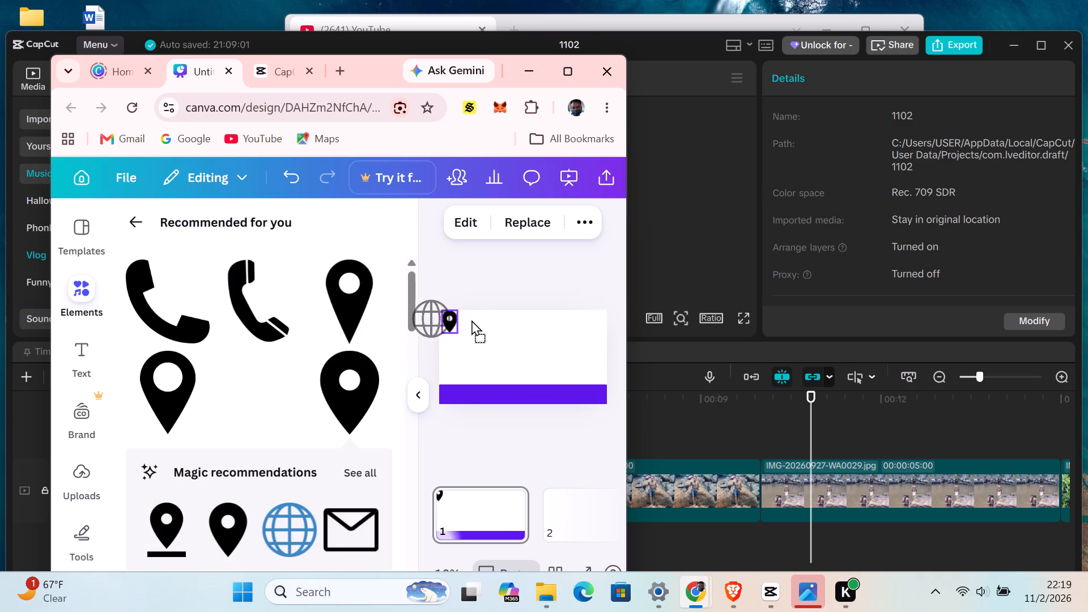
left_click_drag(471, 320, 521, 330)
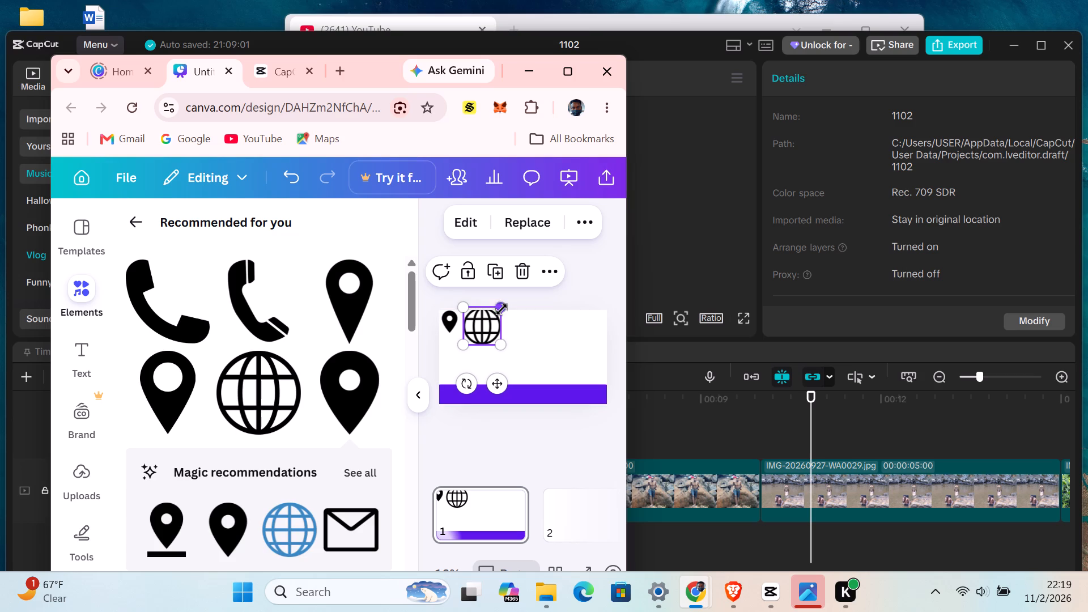
left_click_drag(498, 309, 474, 329)
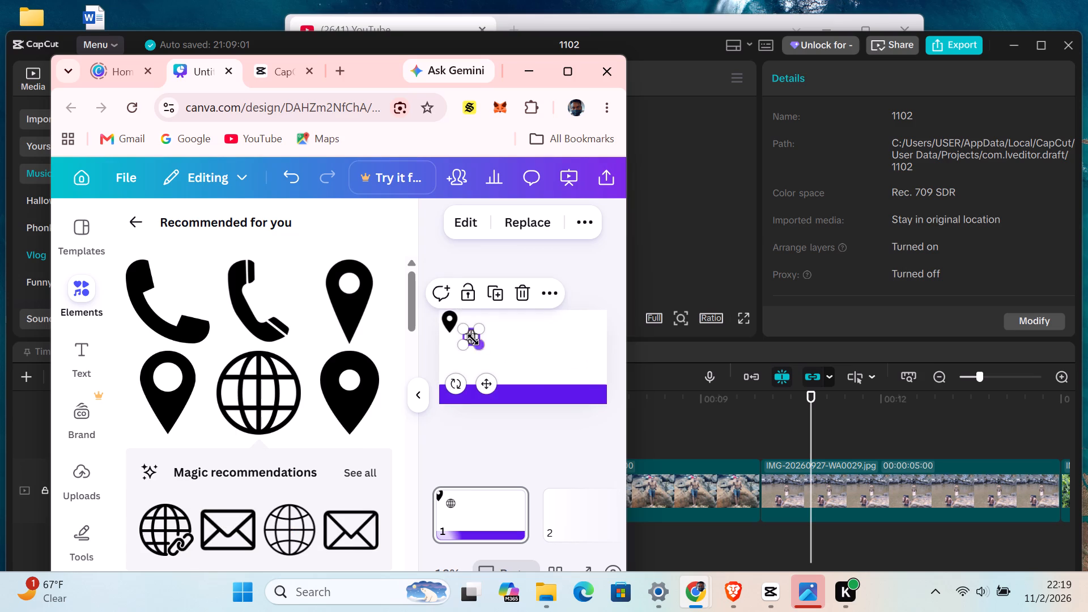
left_click_drag(470, 341, 469, 326)
left_click_drag(475, 332, 467, 326)
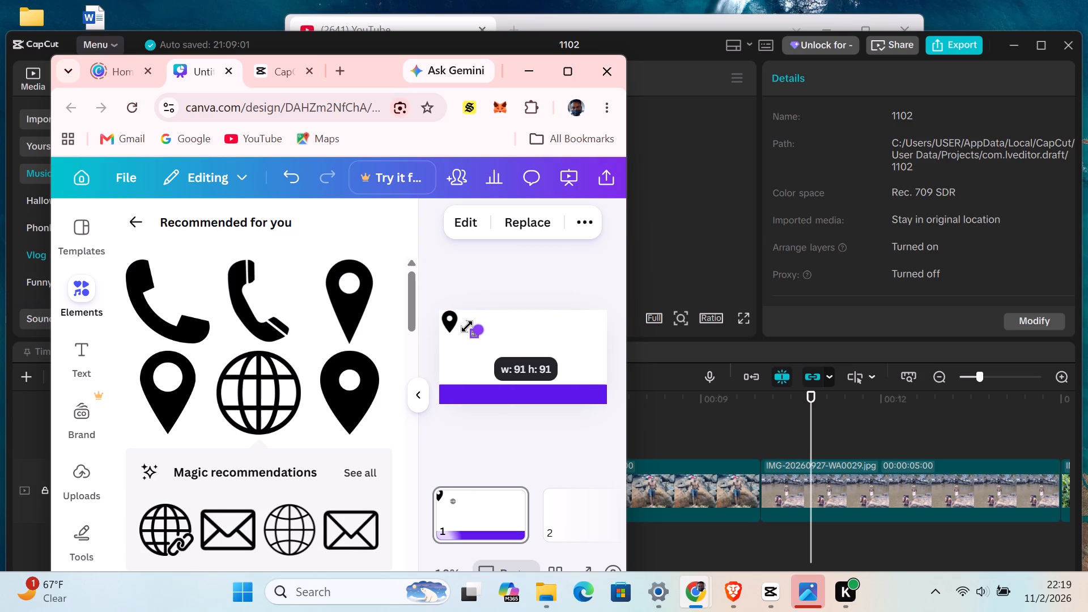
left_click_drag(467, 326, 488, 314)
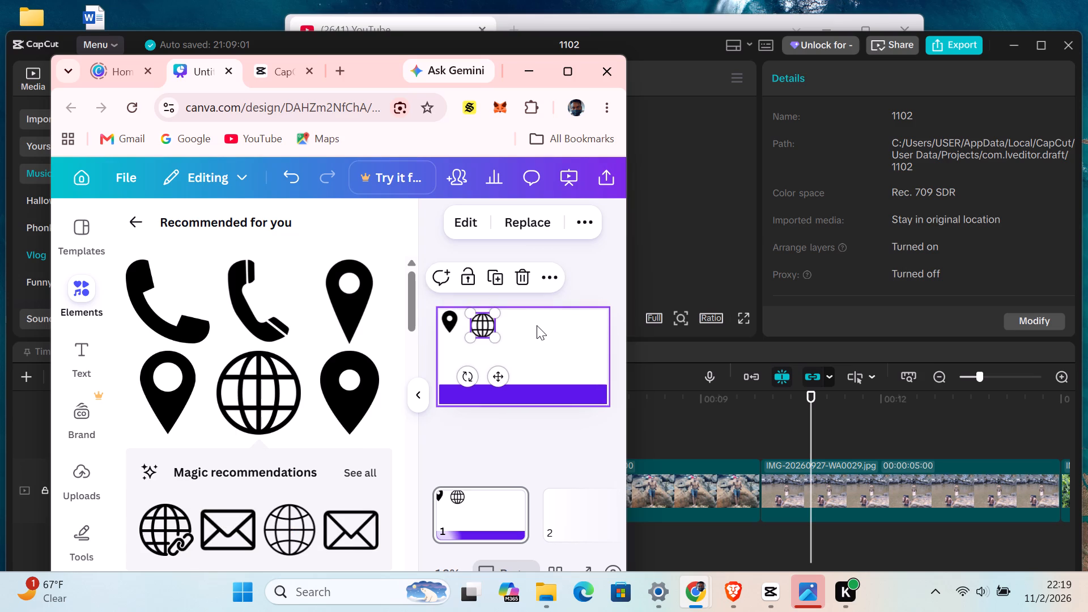
left_click(537, 325)
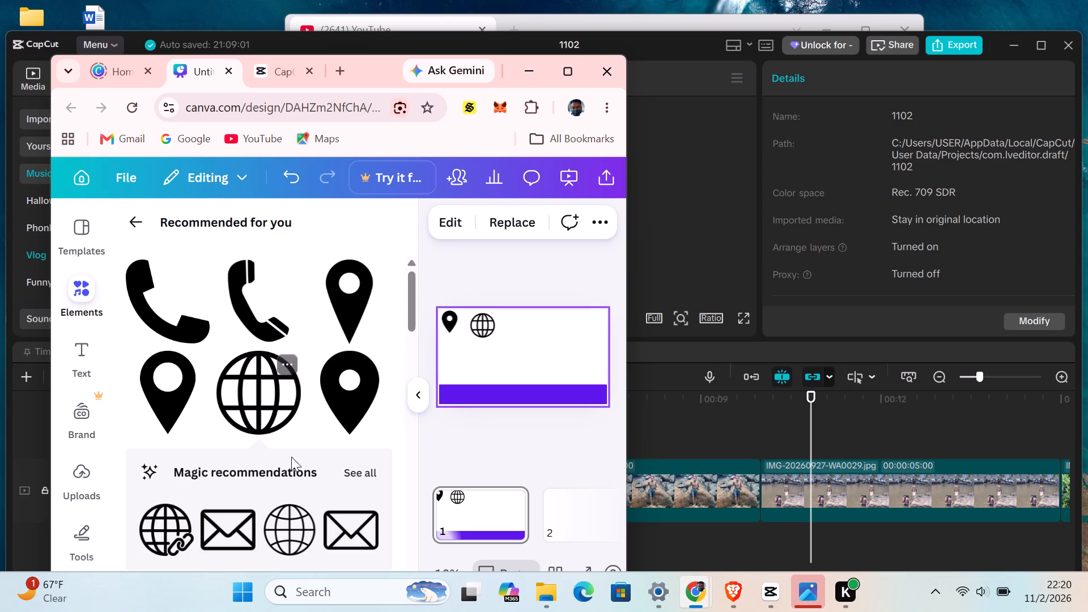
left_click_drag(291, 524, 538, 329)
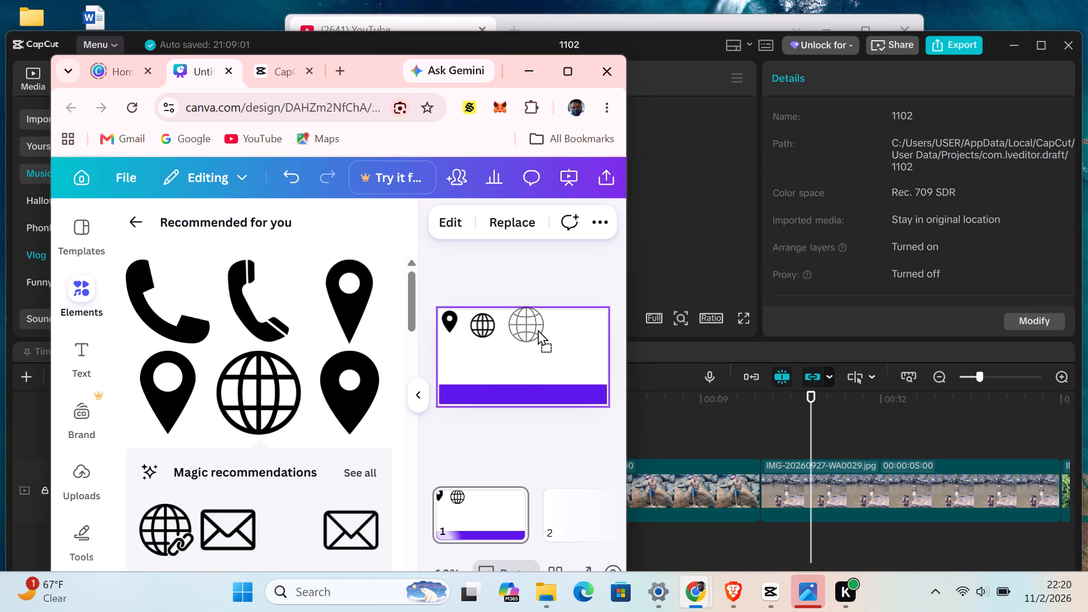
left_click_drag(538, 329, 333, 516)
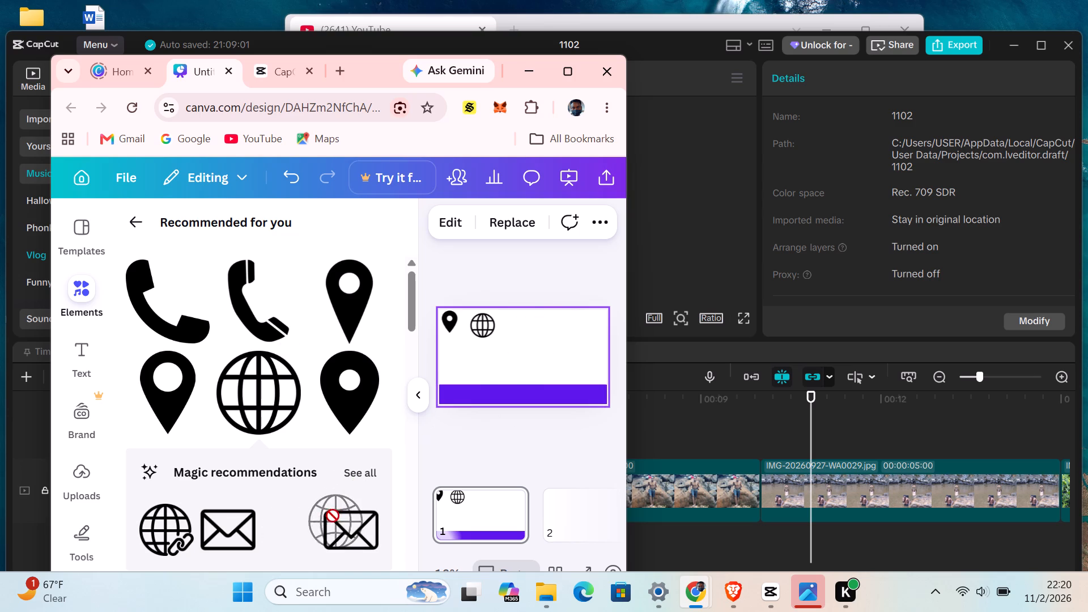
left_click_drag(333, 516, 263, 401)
Add the globe-with-link icon from the magic recommendations to the right of the first globe and shrink it.
left_click_drag(160, 518, 471, 353)
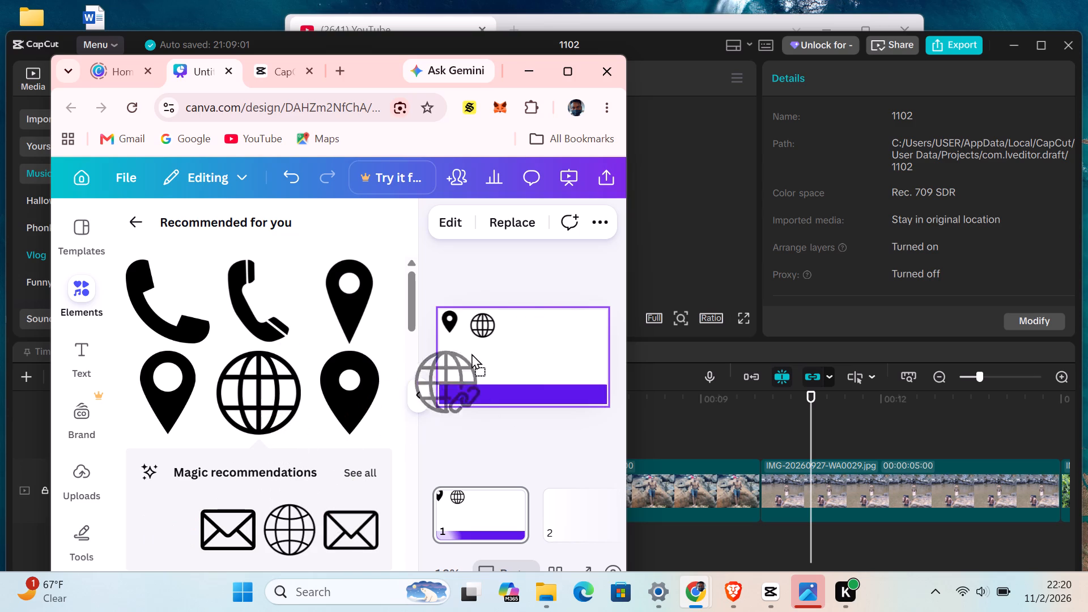
left_click_drag(471, 353, 522, 317)
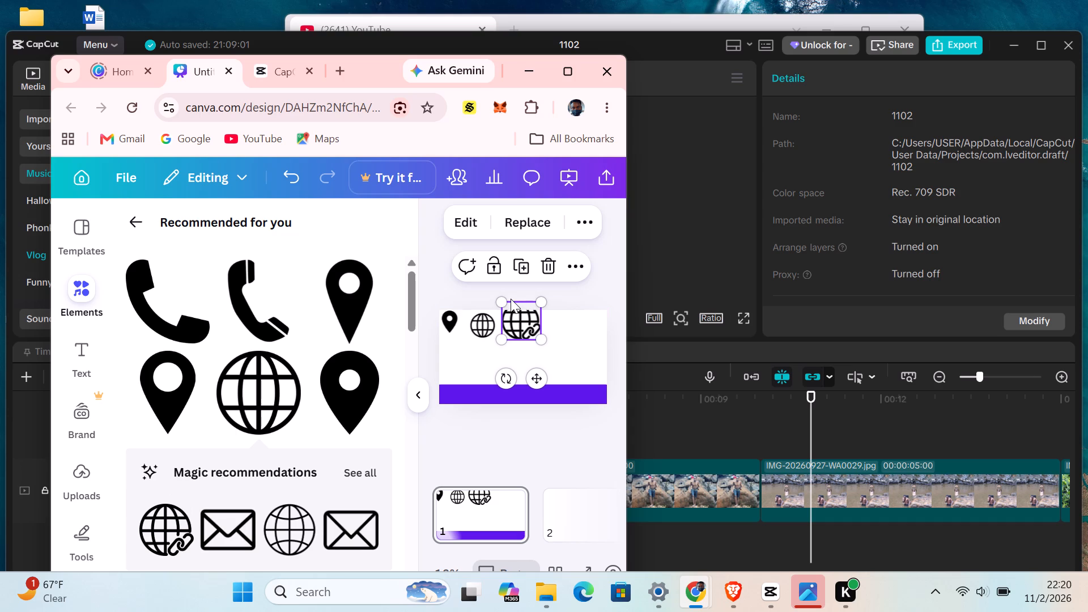
left_click_drag(504, 299, 518, 320)
left_click_drag(528, 329, 518, 324)
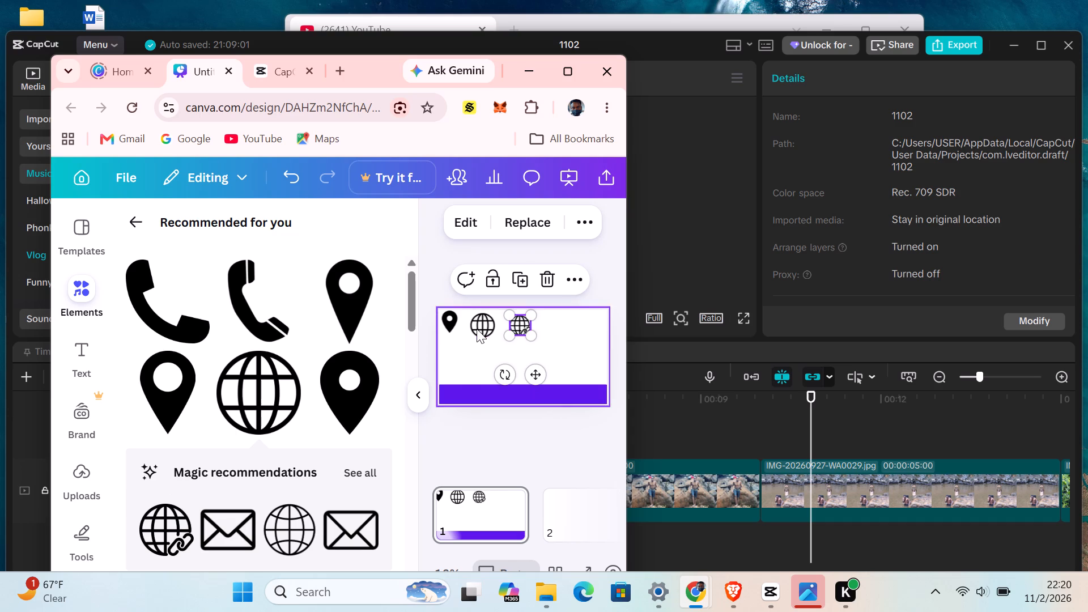
Shrink the first globe on page 1 slightly so it matches the size of the globe-with-link icon.
left_click(477, 329)
left_click(474, 312)
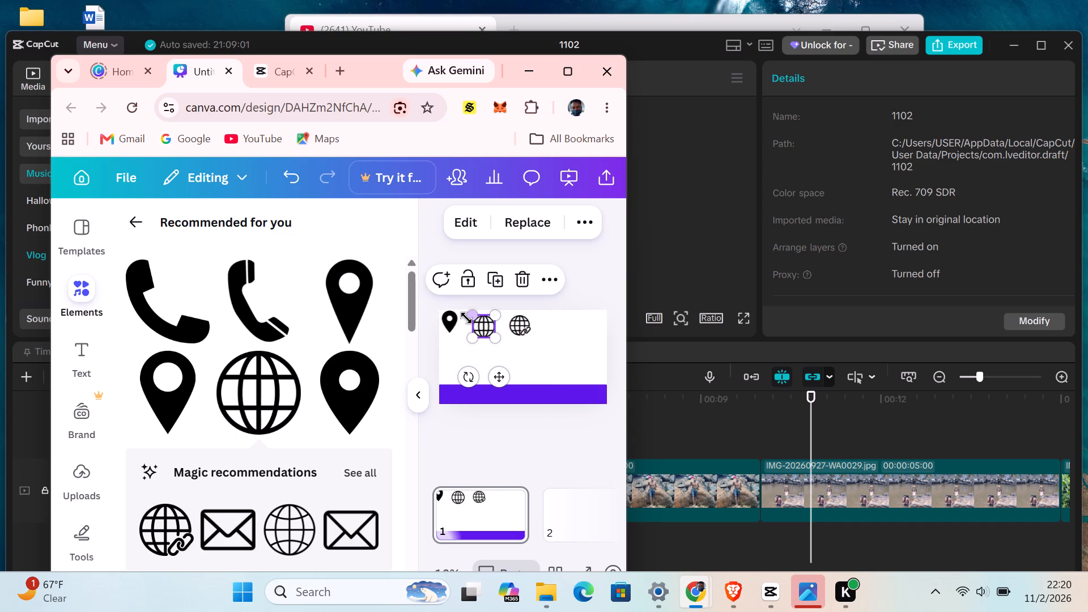
left_click(469, 314)
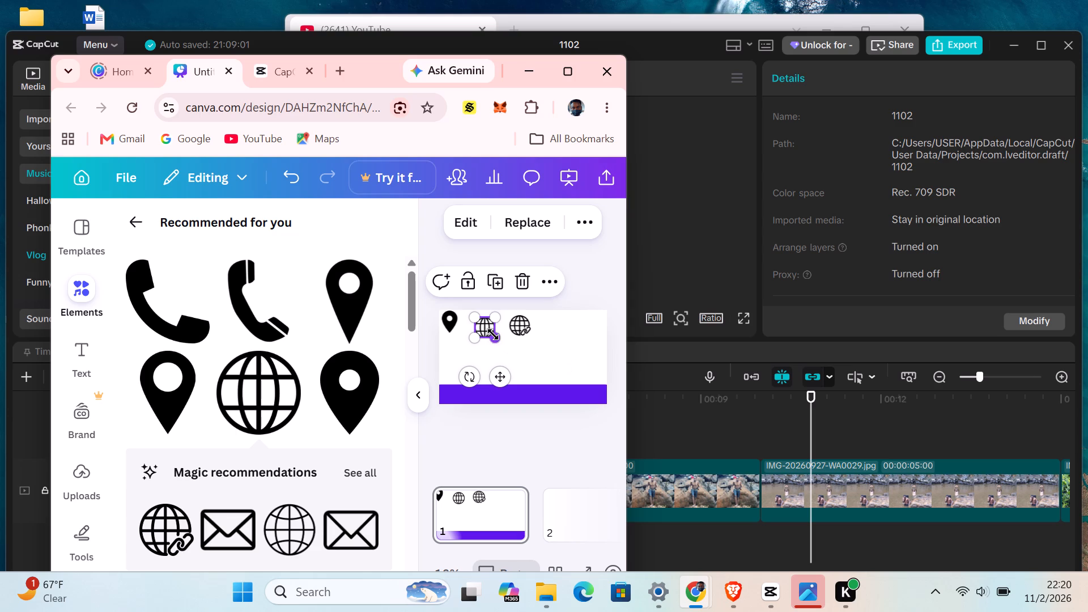
left_click(493, 334)
left_click(487, 330)
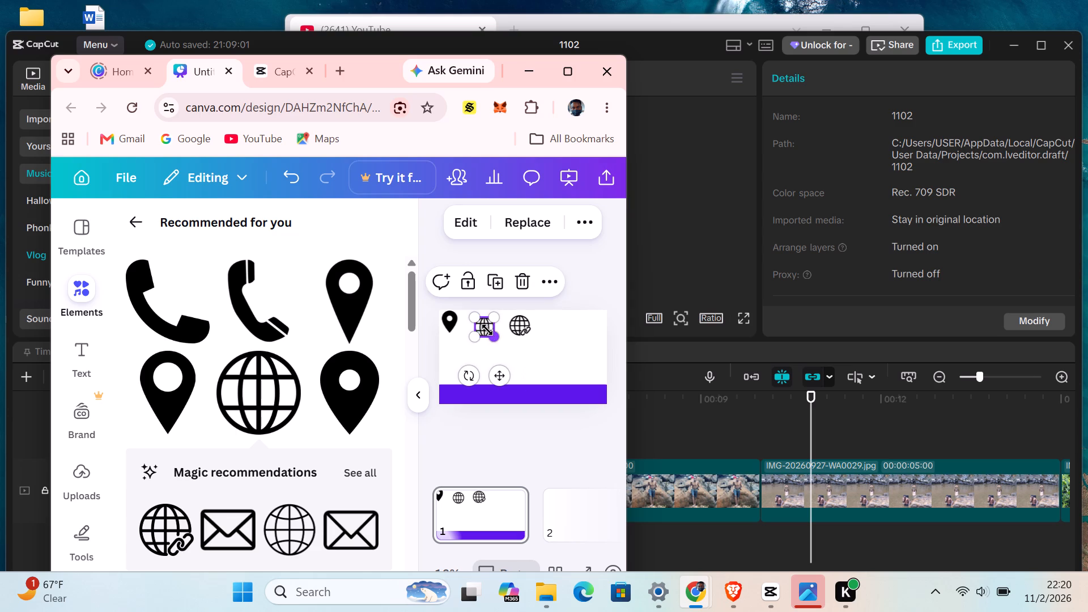
left_click(545, 347)
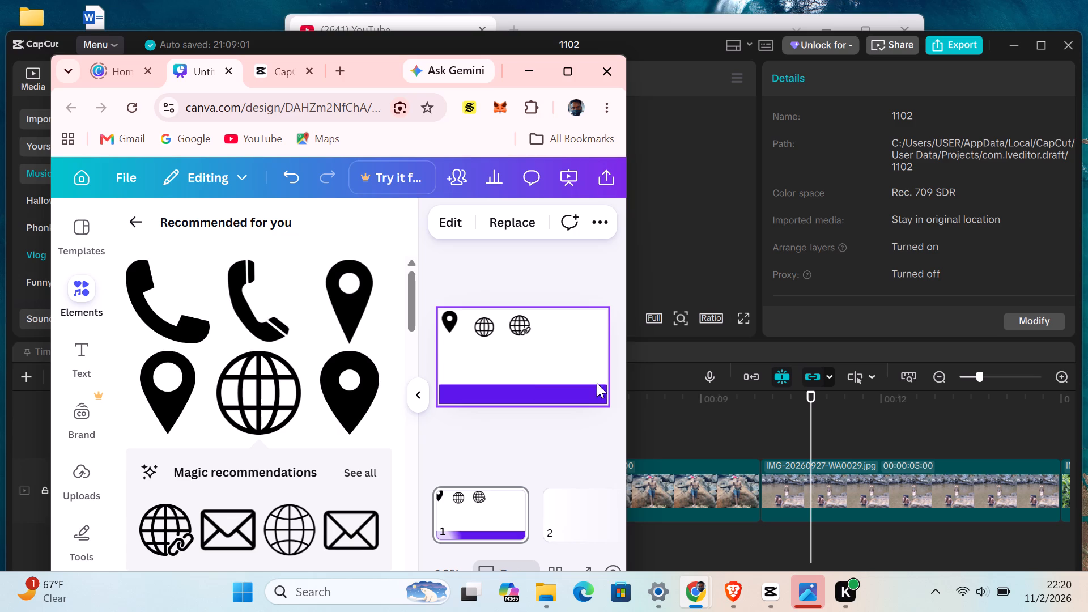
Add the outlined envelope icon to page 1, shrink it and align it right of the globe-with-link icon.
left_click_drag(344, 542, 564, 347)
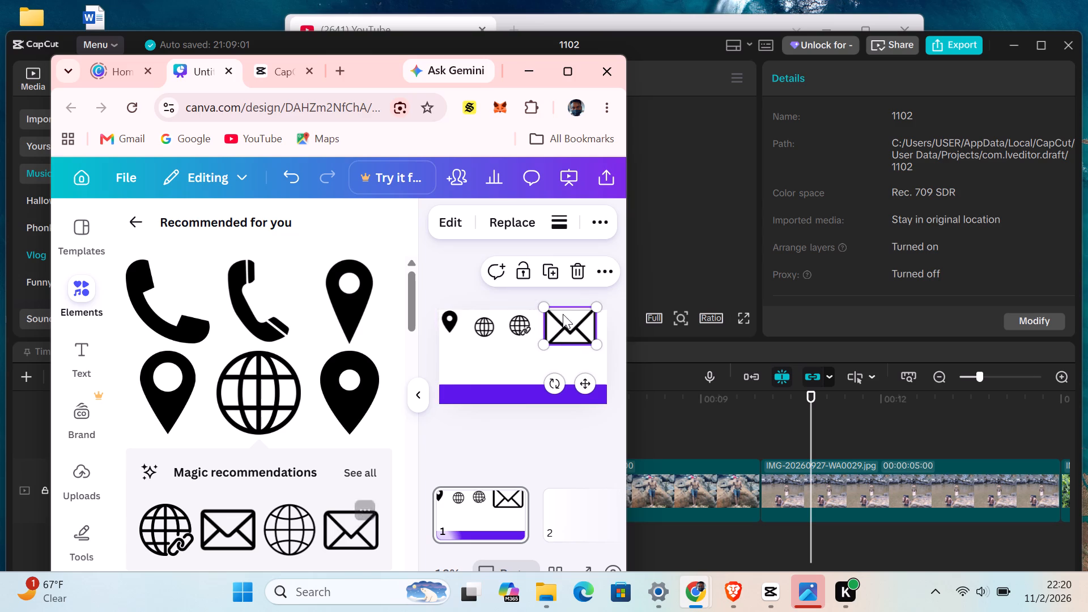
left_click_drag(543, 309, 564, 324)
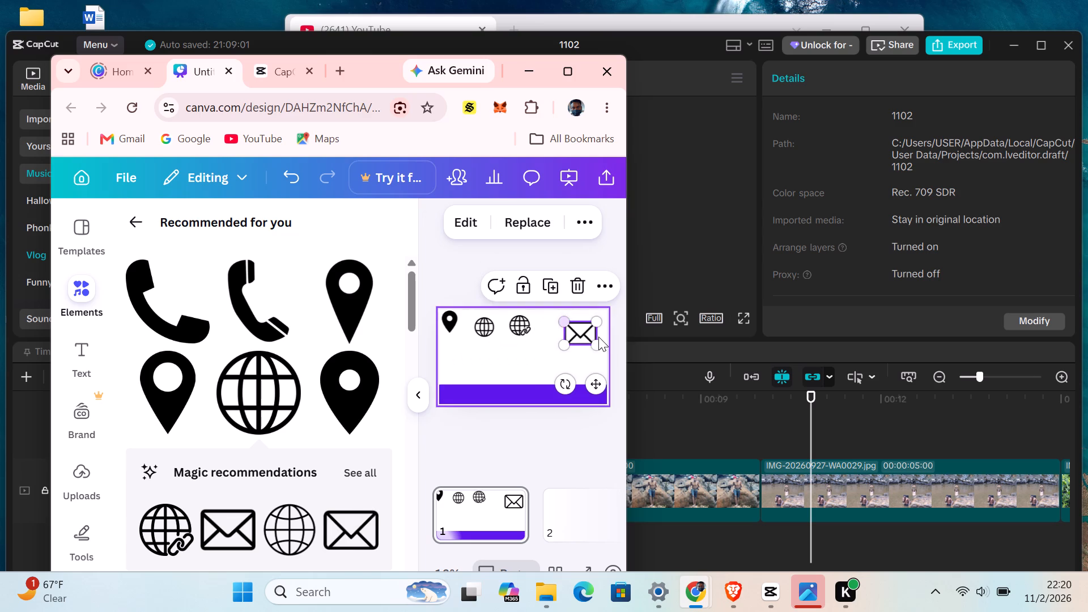
left_click_drag(598, 342, 587, 338)
left_click(582, 333)
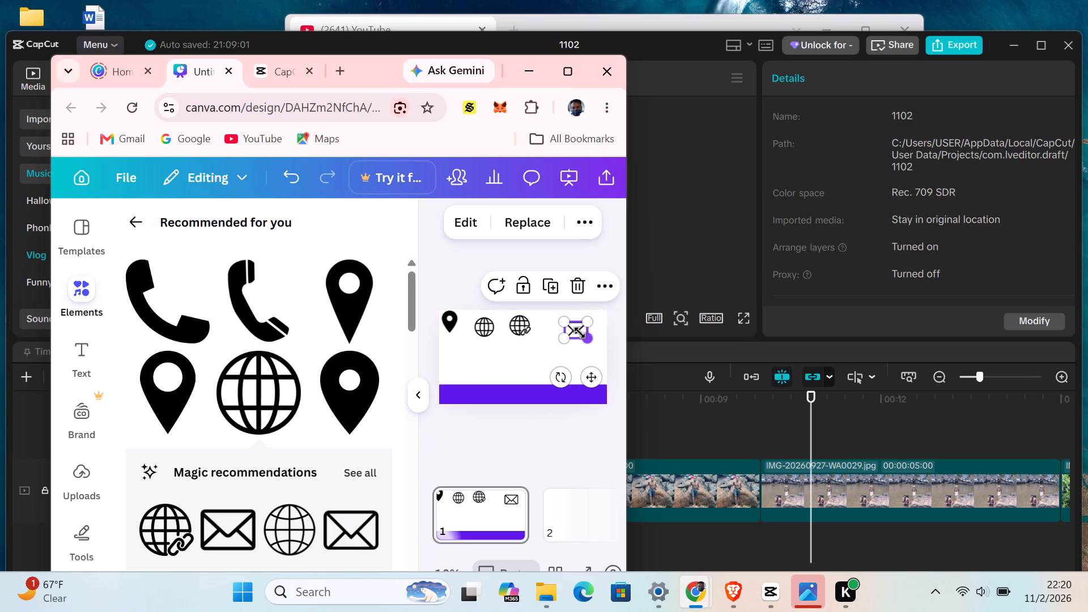
left_click_drag(574, 329, 570, 328)
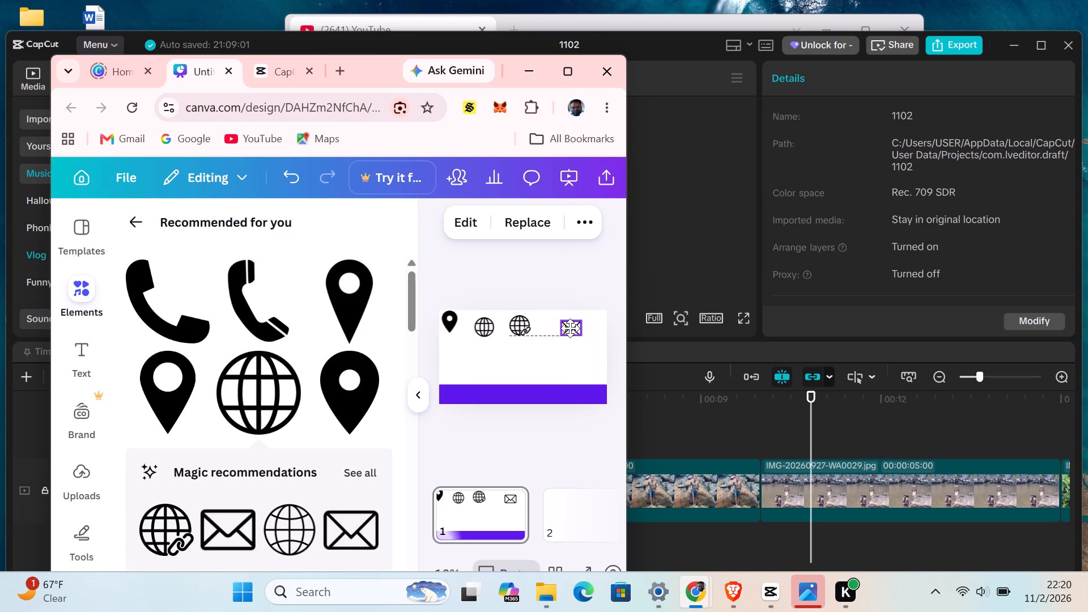
left_click_drag(570, 328, 561, 325)
left_click(582, 331)
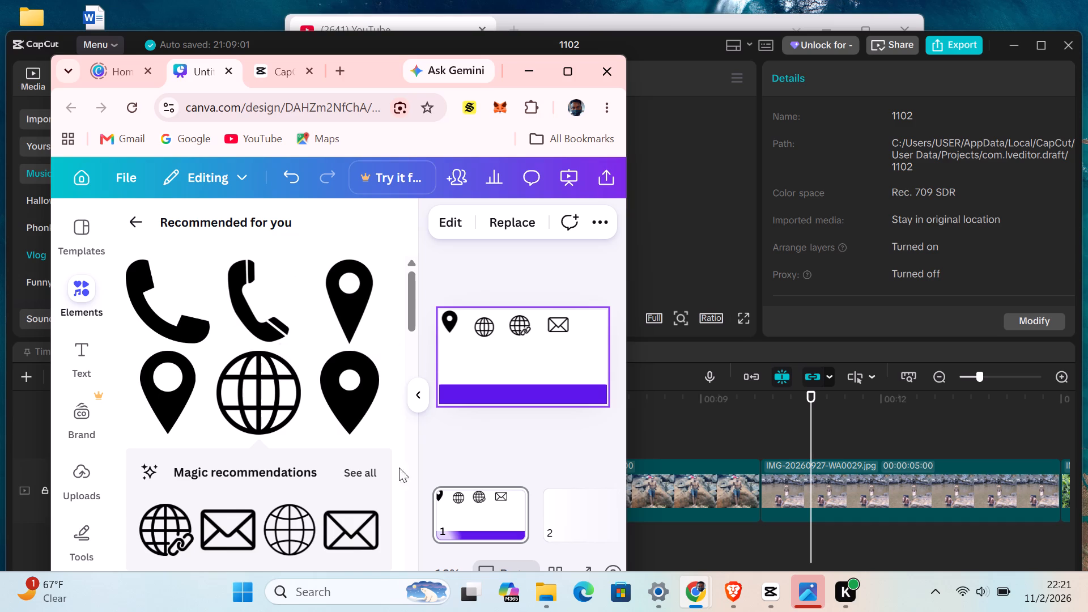
Add the outlined location pin to page 1, shrink it and place it right of the envelope icon.
scroll(291, 444, "down", 6)
scroll(180, 384, "up", 2)
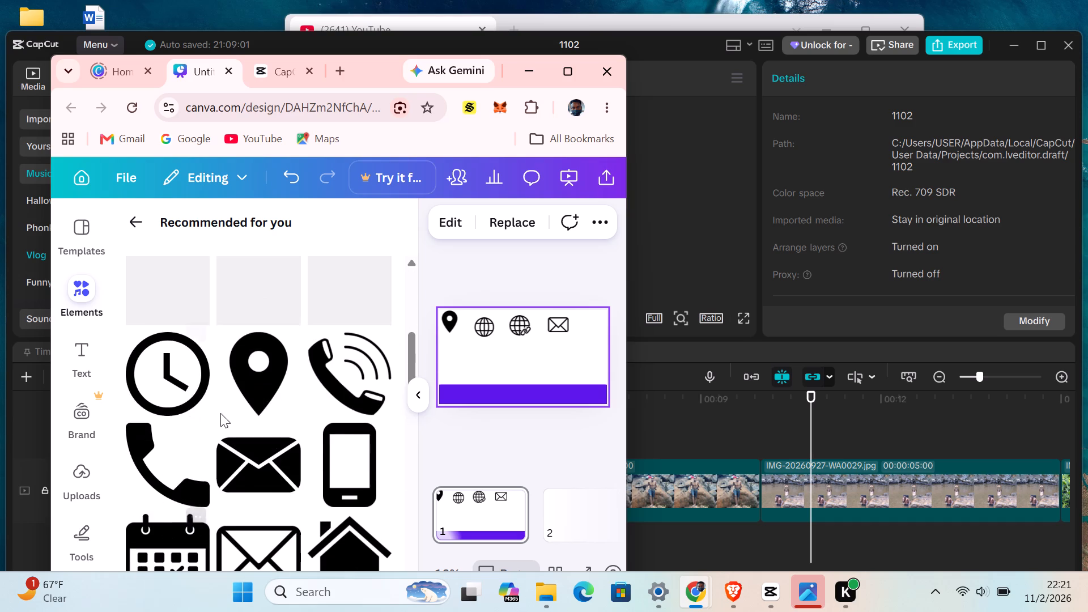
scroll(247, 470, "down", 2)
left_click(260, 456)
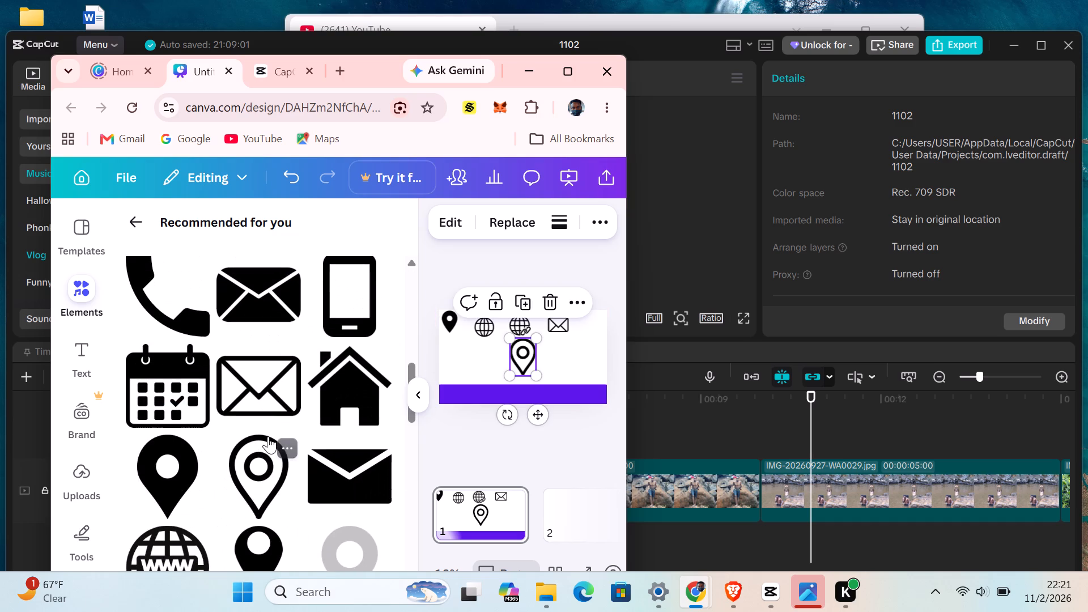
left_click_drag(515, 344, 523, 352)
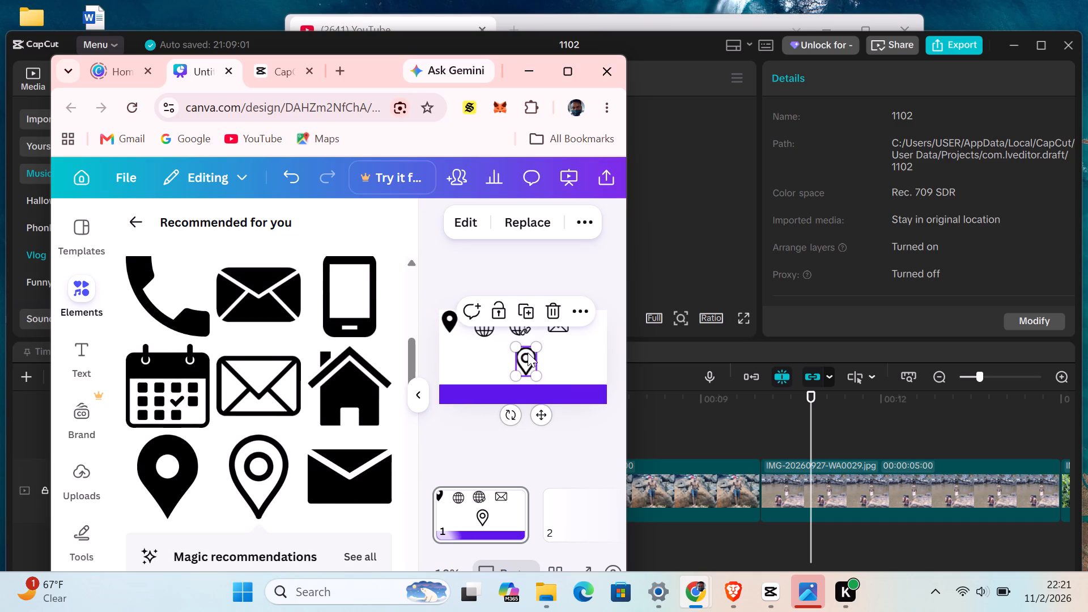
left_click_drag(534, 370, 526, 359)
left_click_drag(520, 356, 521, 355)
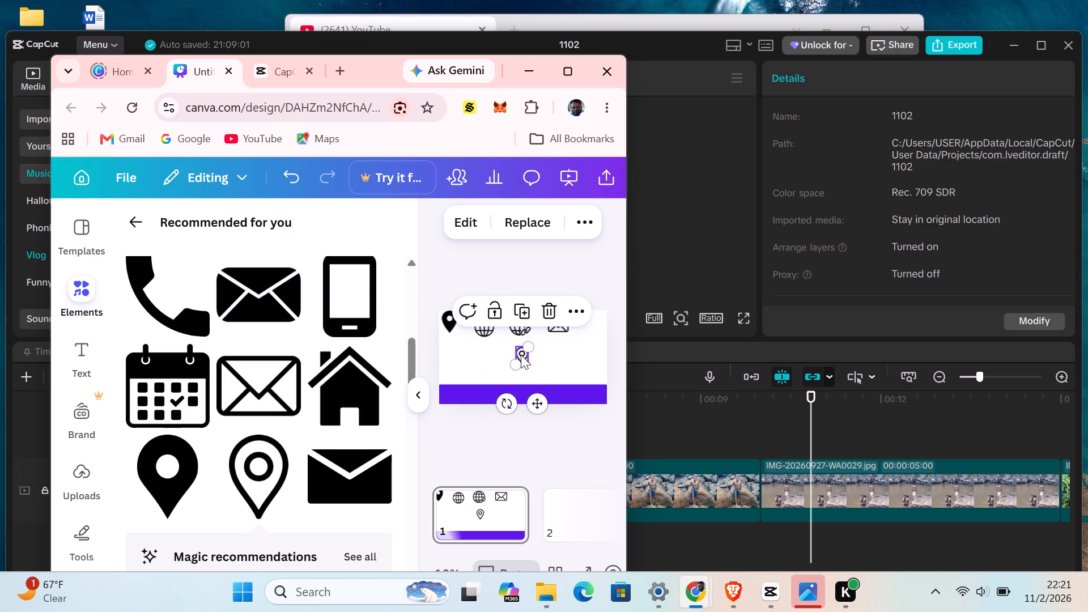
left_click_drag(521, 355, 587, 328)
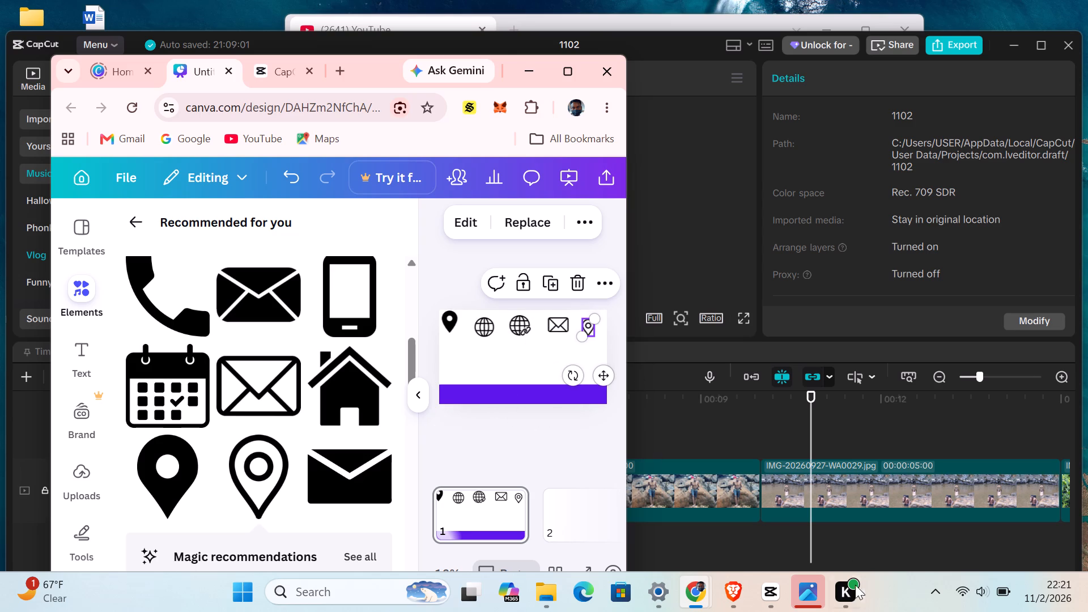
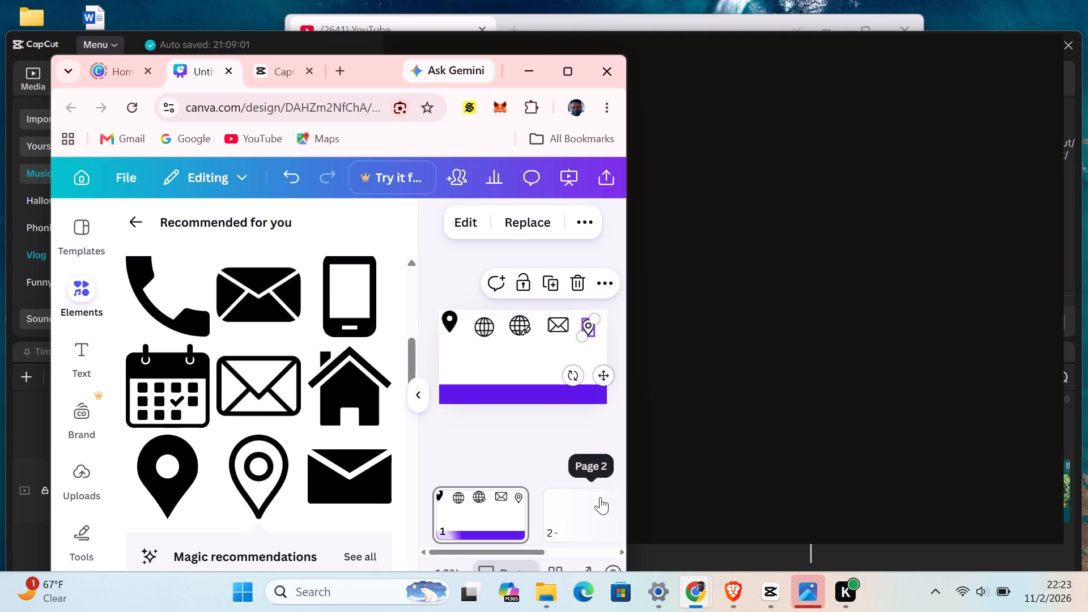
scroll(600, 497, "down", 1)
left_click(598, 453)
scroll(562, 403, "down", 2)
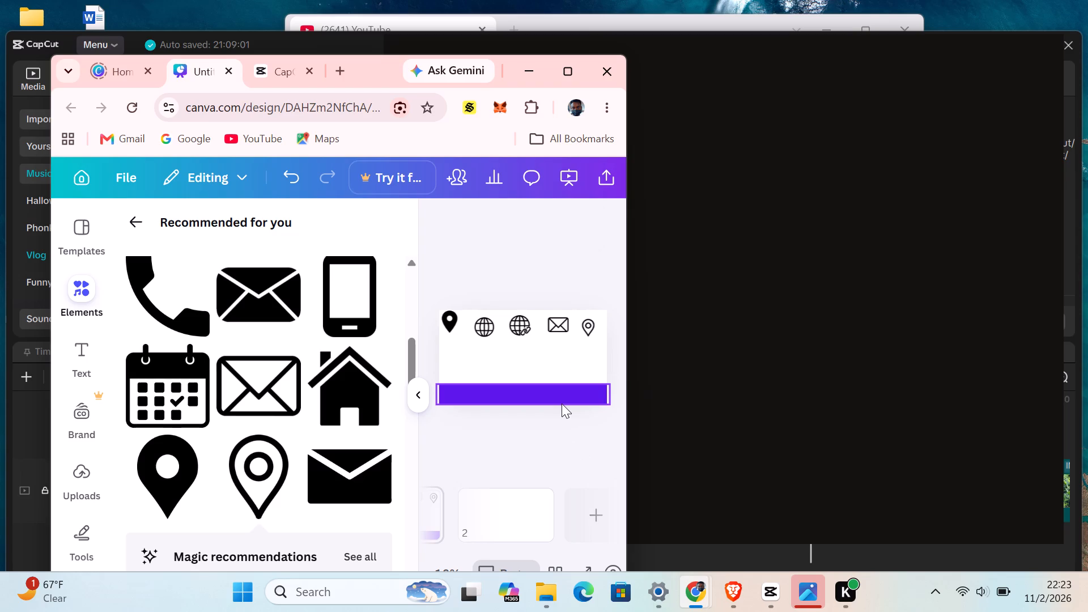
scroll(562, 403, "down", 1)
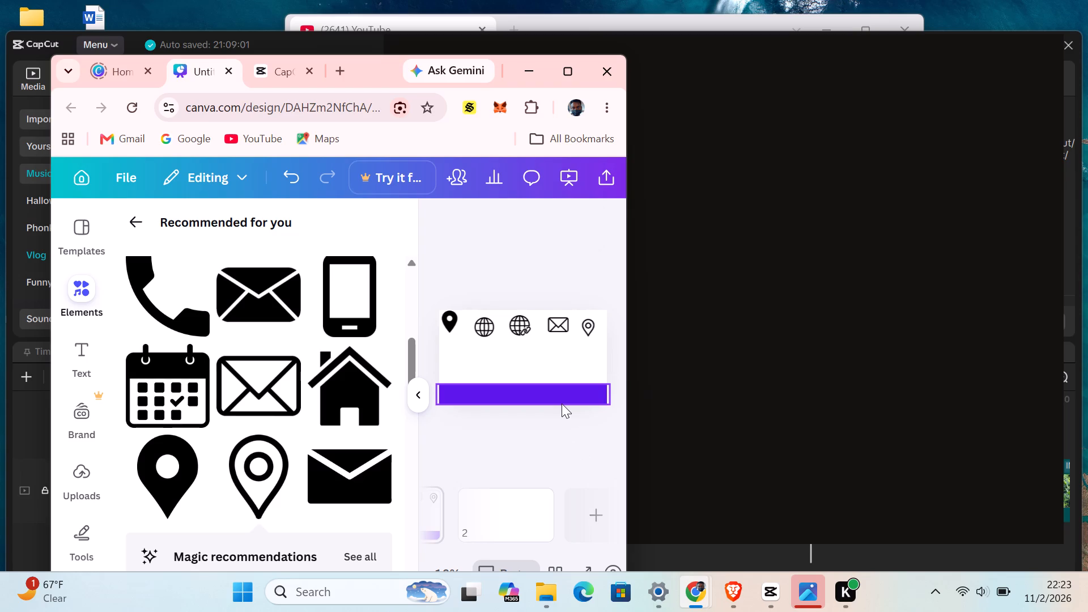
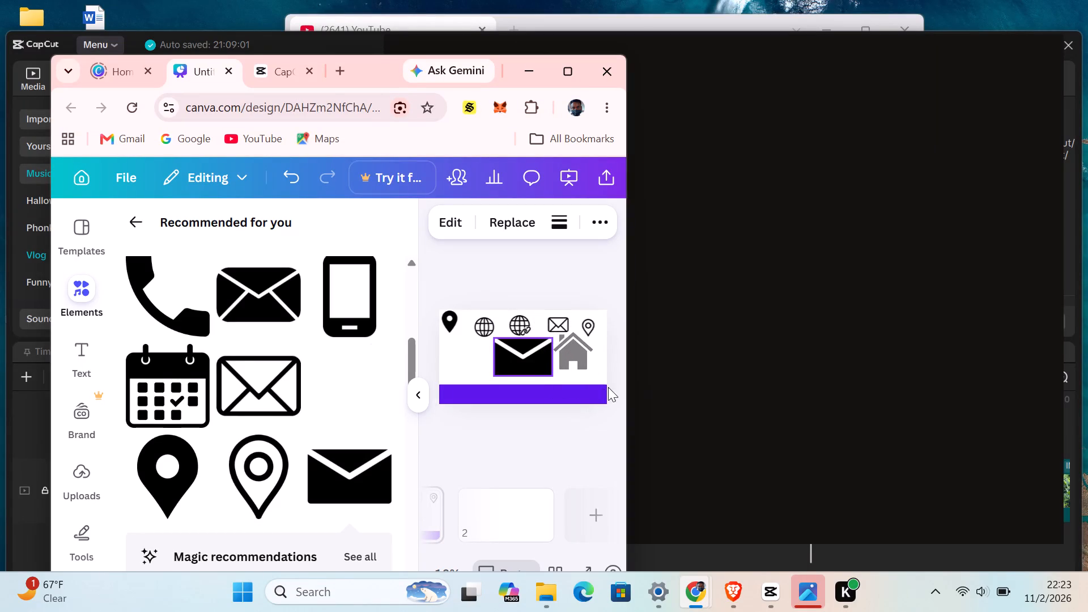
Shrink the house icon to match the small icons and place it just below the outlined location pin.
left_click_drag(555, 333, 575, 348)
left_click_drag(577, 357, 578, 349)
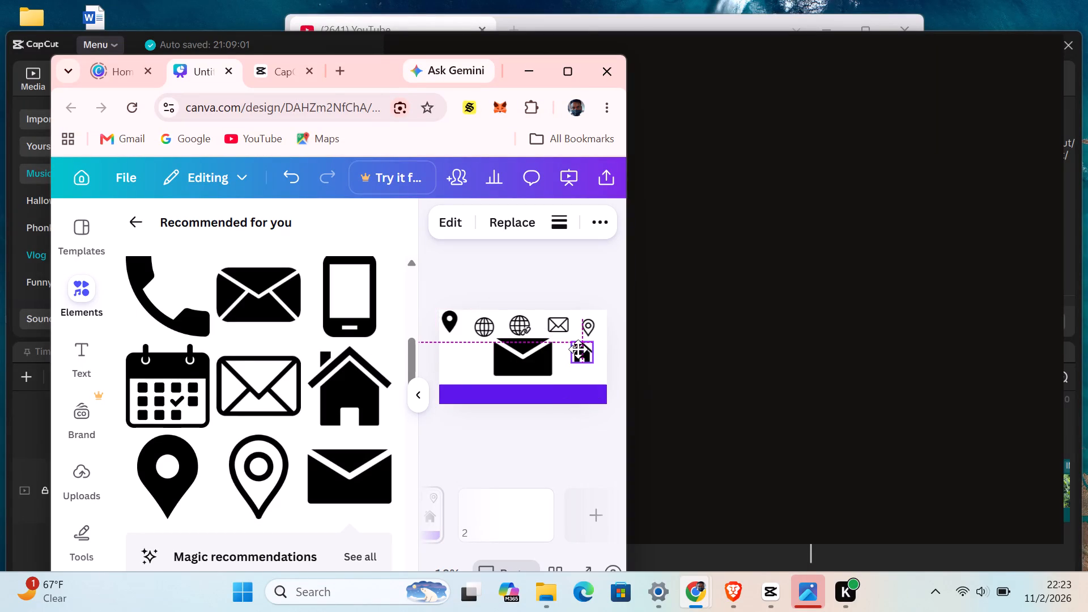
left_click_drag(578, 349, 579, 348)
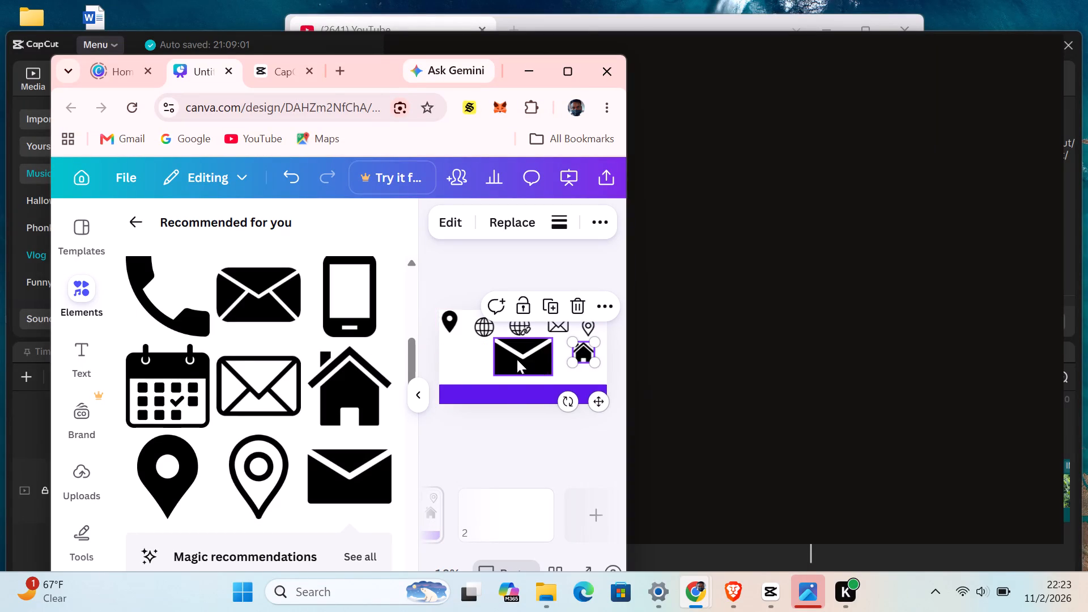
Shrink the solid black envelope icon and place it beside the house, directly below the outlined envelope.
left_click(507, 349)
left_click_drag(490, 334, 515, 356)
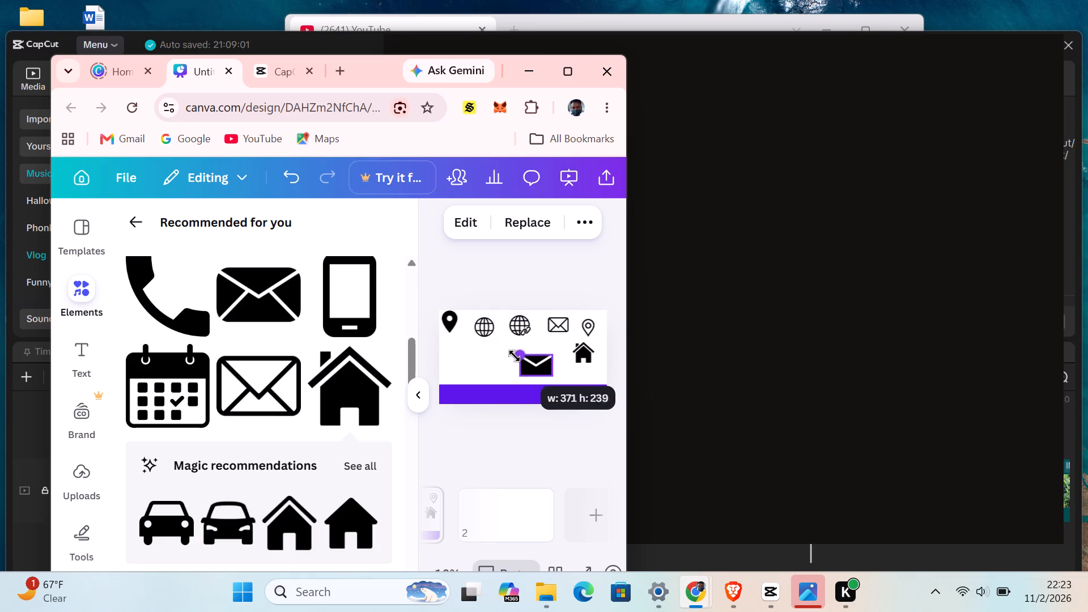
left_click_drag(515, 356, 525, 358)
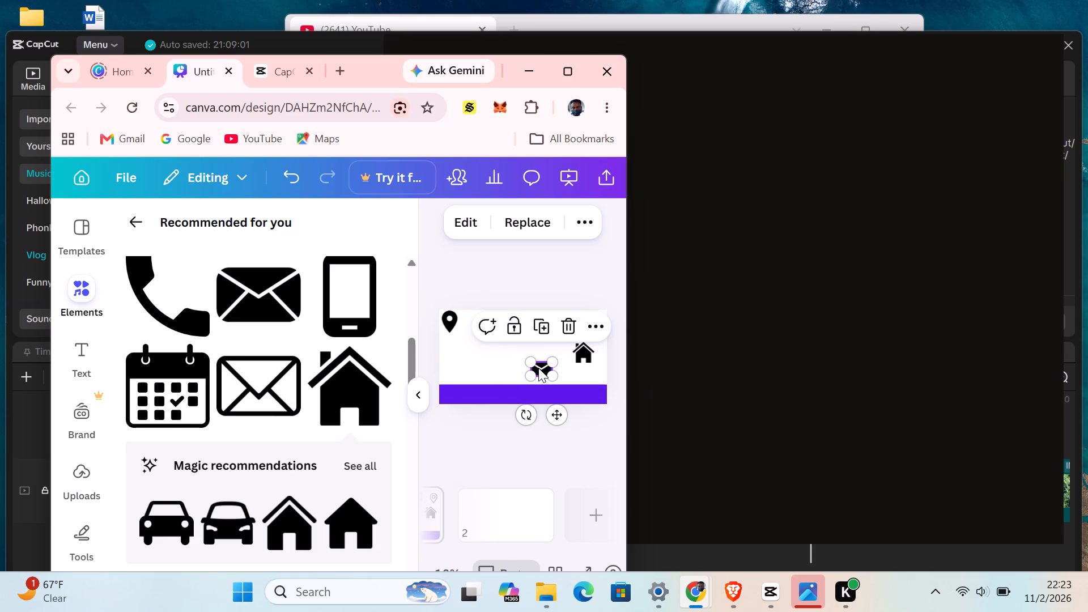
left_click_drag(538, 368, 554, 355)
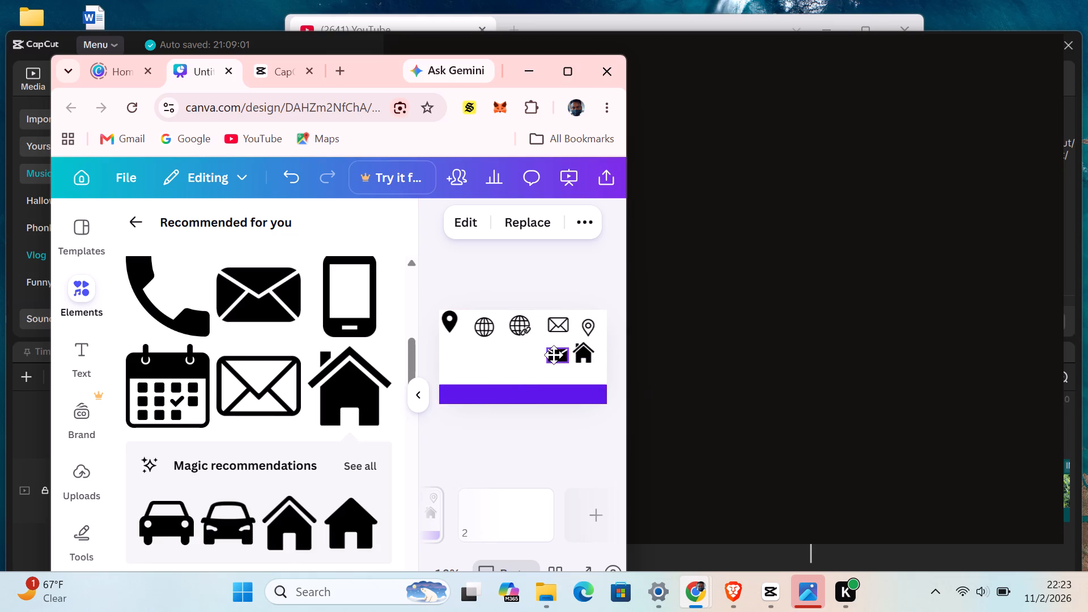
left_click_drag(554, 355, 552, 349)
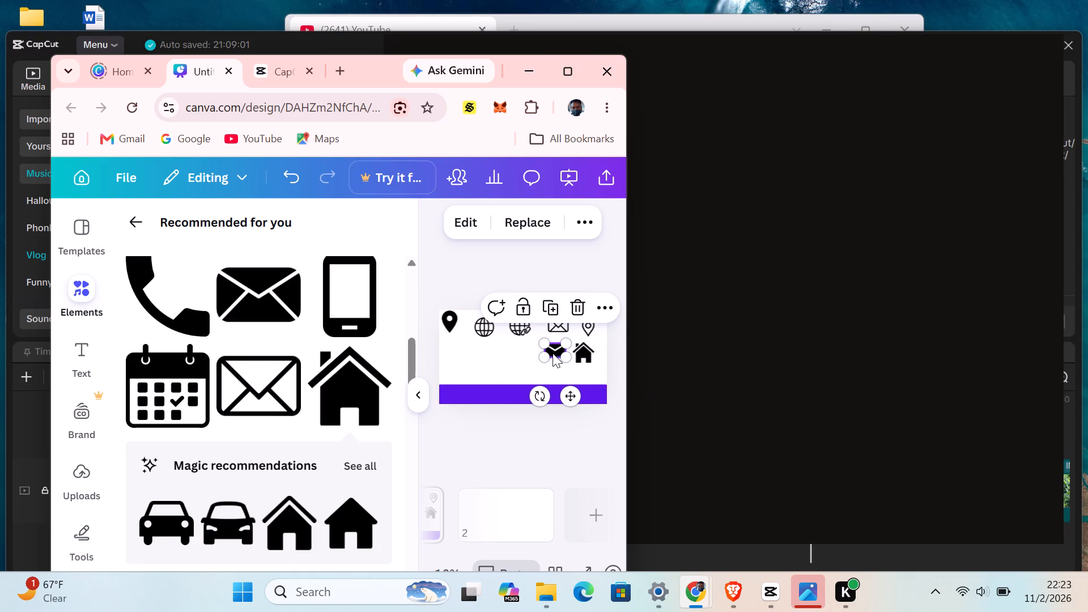
left_click(552, 353)
Switch to Brave, play the live Straitjacket Podcast video on YouTube, and minimize that window to return to Canva.
left_click(735, 583)
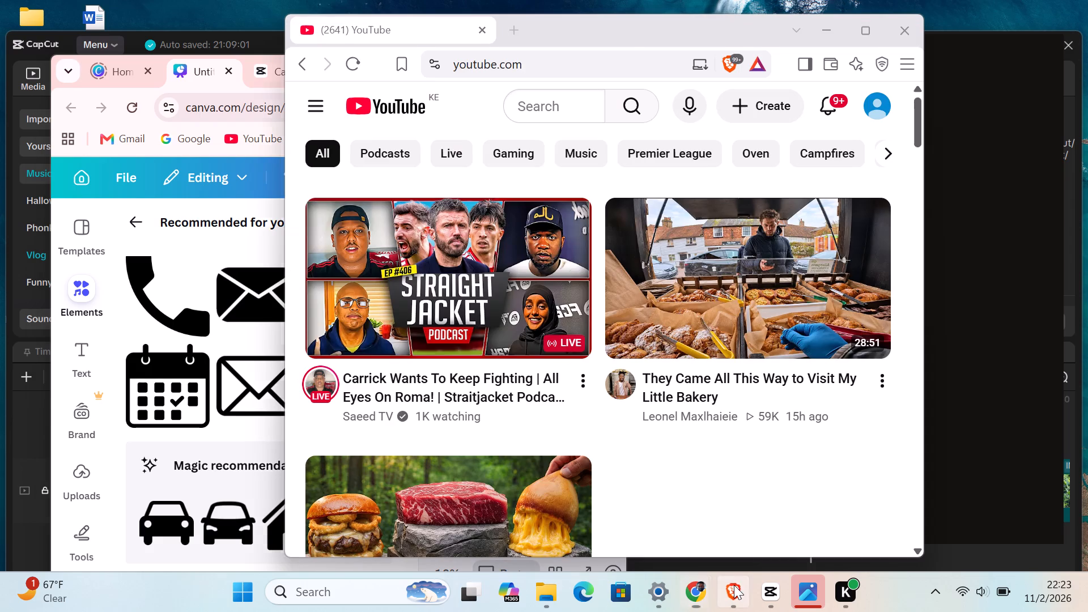
left_click(503, 368)
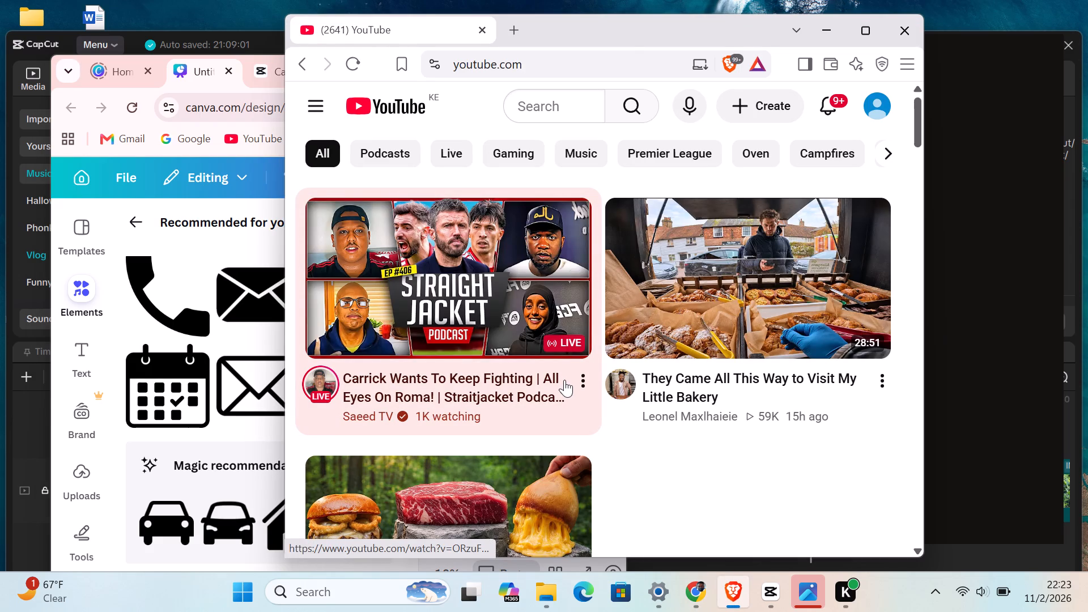
left_click(524, 381)
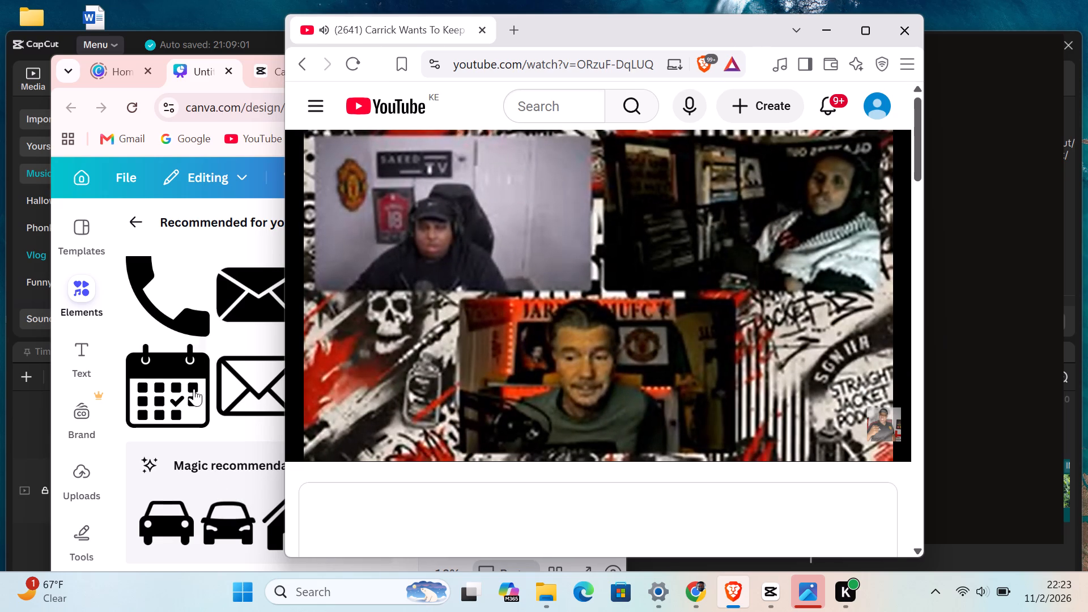
left_click(271, 249)
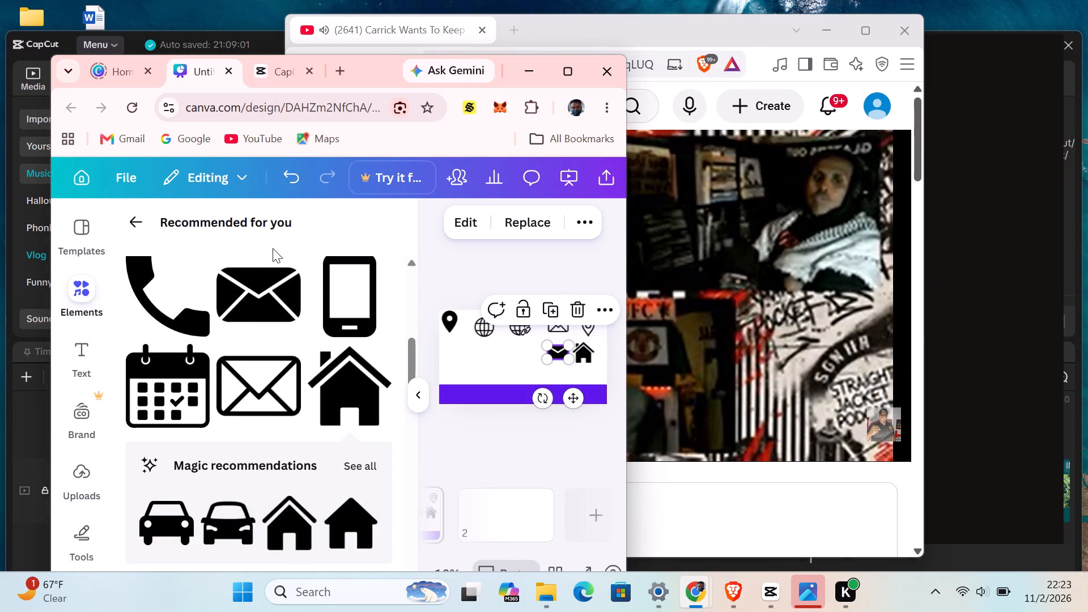
left_click(824, 27)
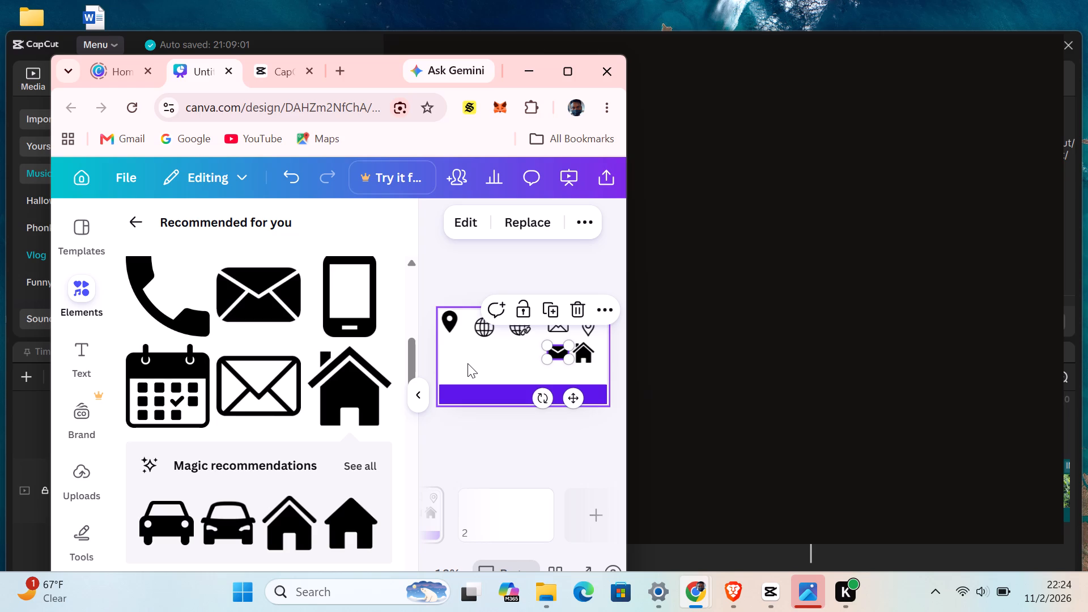
Add the black smartphone icon, shrink it and place it below the second globe, beside the solid envelope.
left_click_drag(347, 405, 348, 420)
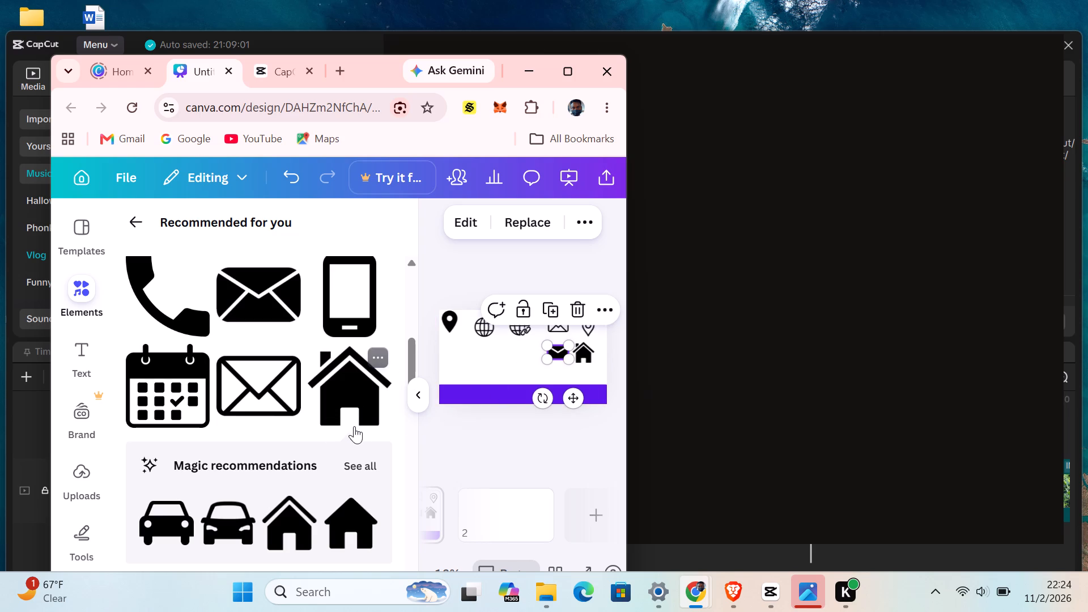
left_click(339, 303)
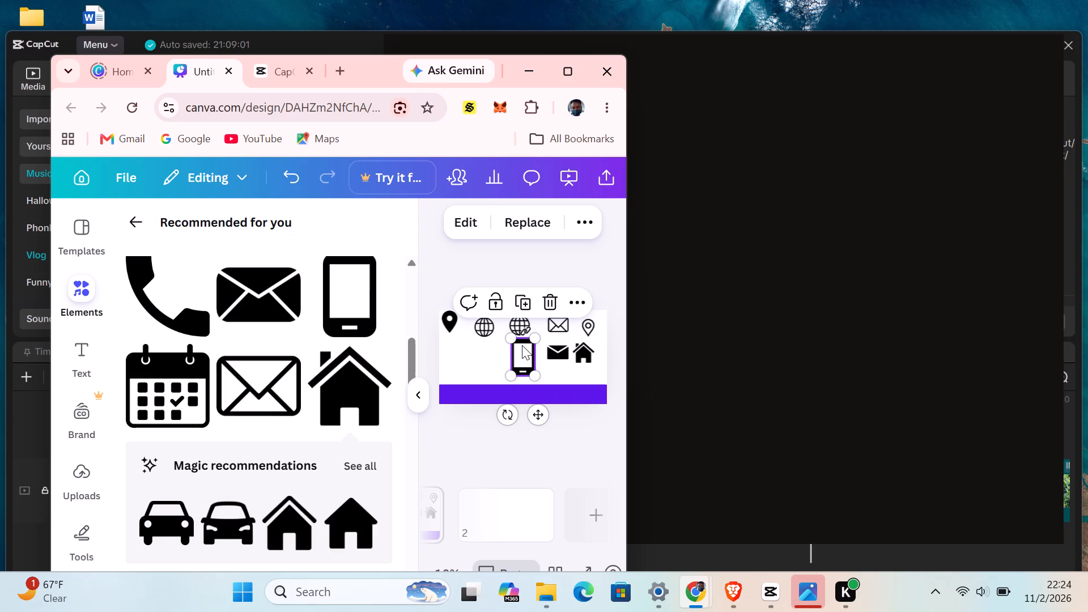
left_click_drag(511, 339, 518, 351)
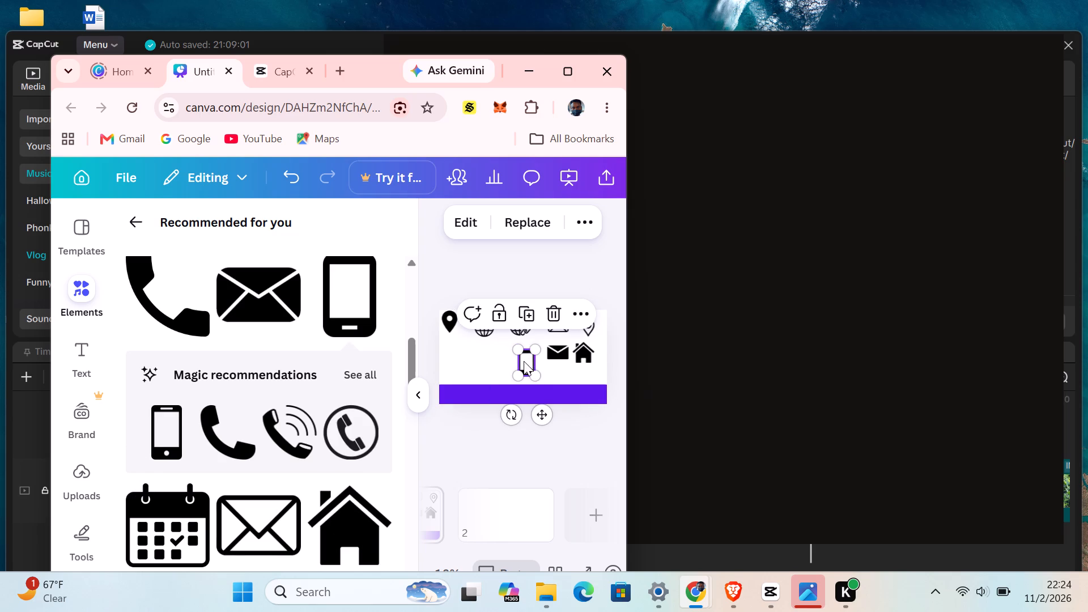
left_click_drag(524, 360, 518, 354)
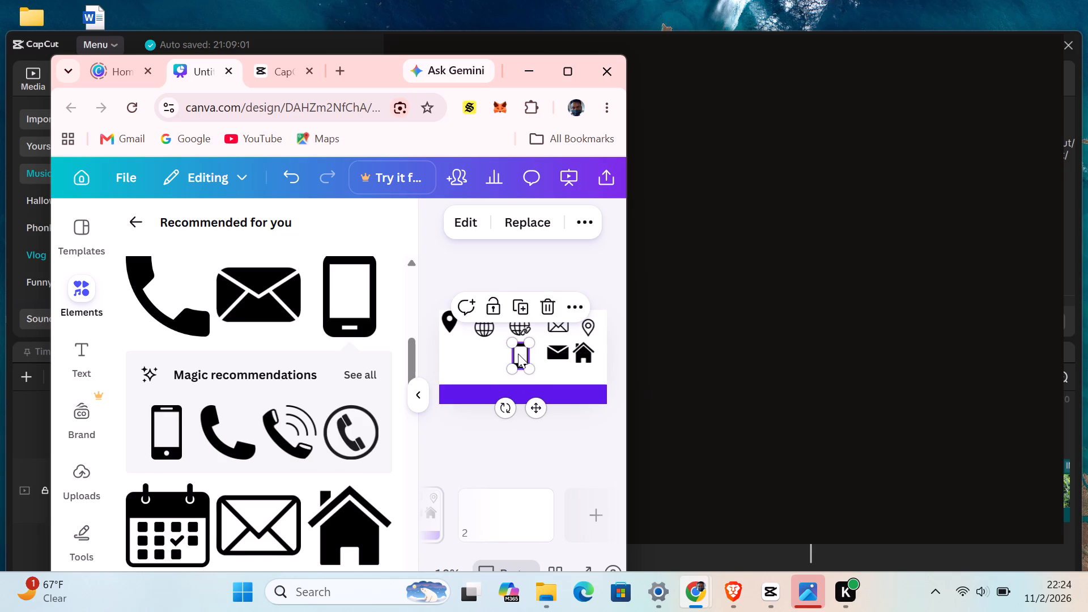
left_click_drag(530, 371, 525, 365)
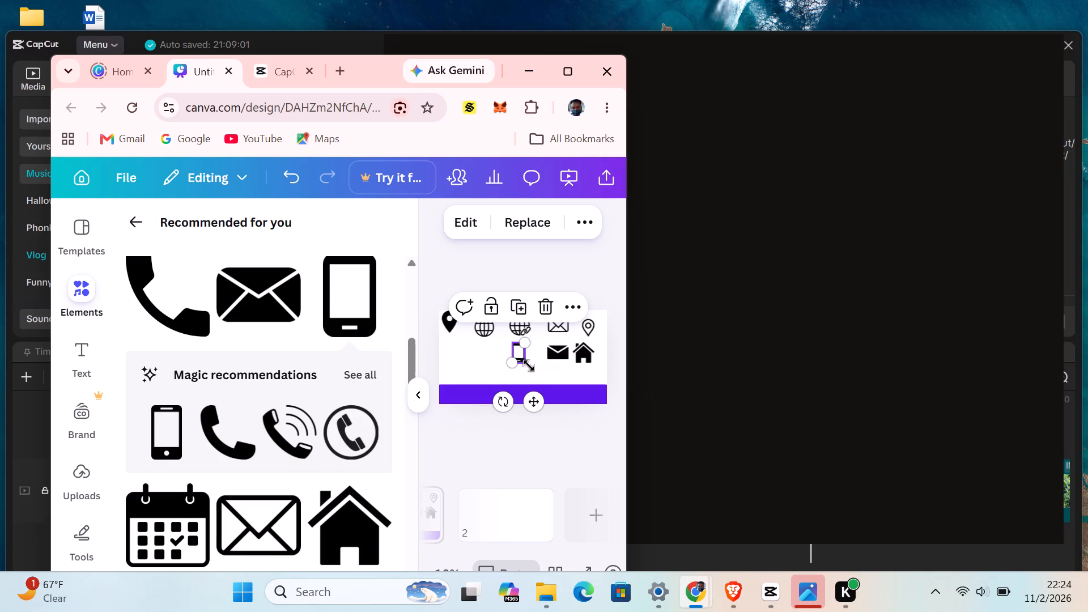
left_click(540, 372)
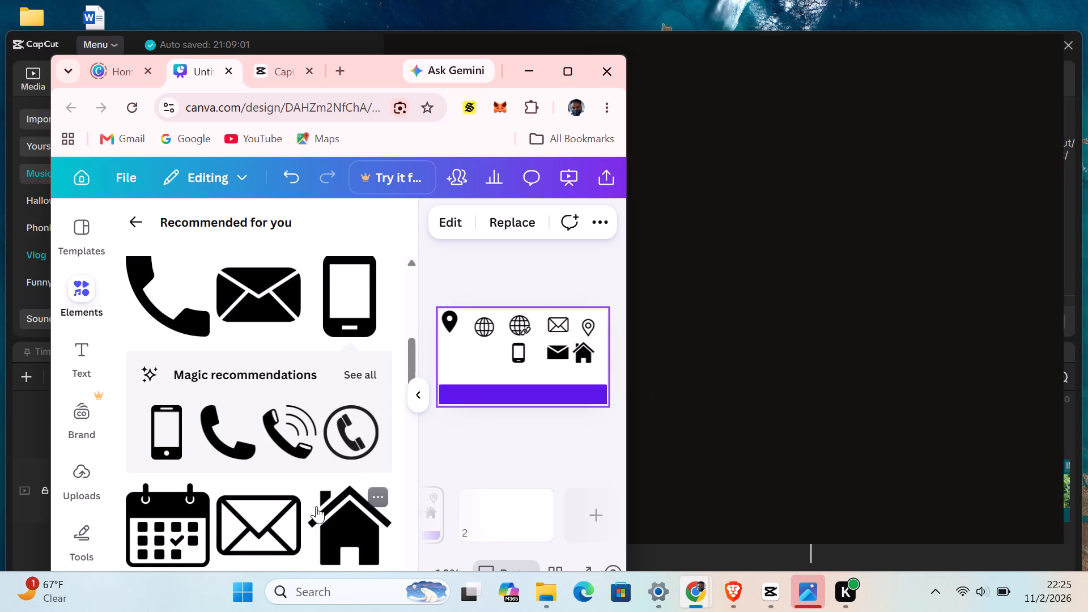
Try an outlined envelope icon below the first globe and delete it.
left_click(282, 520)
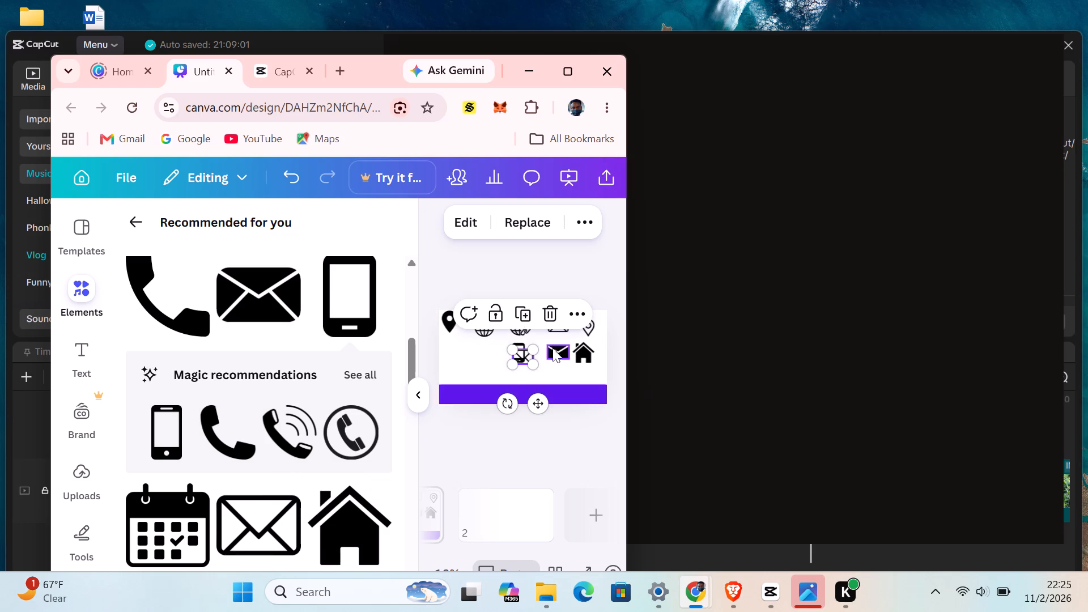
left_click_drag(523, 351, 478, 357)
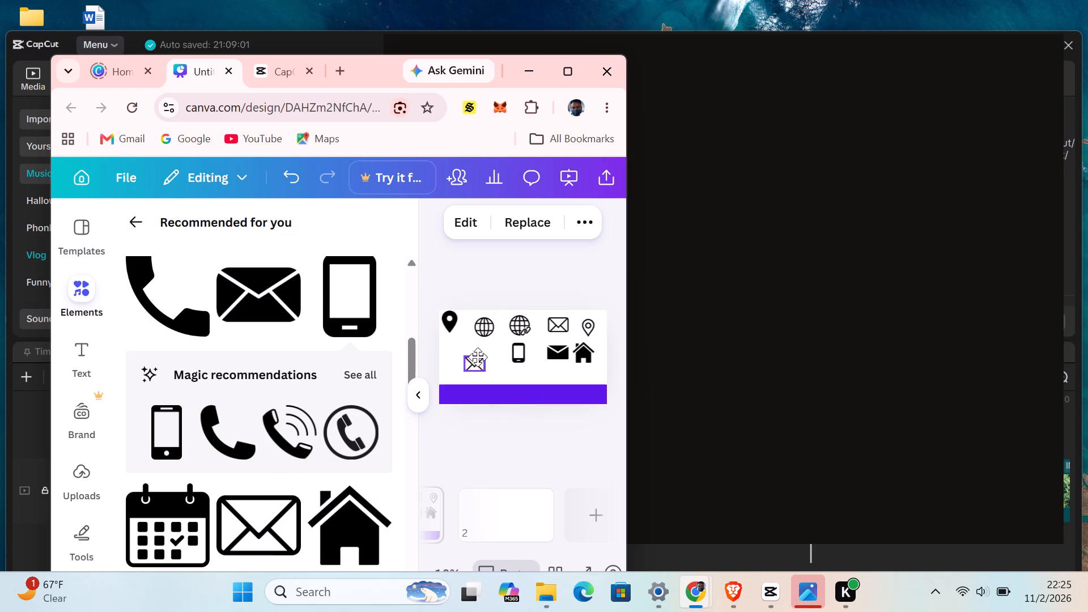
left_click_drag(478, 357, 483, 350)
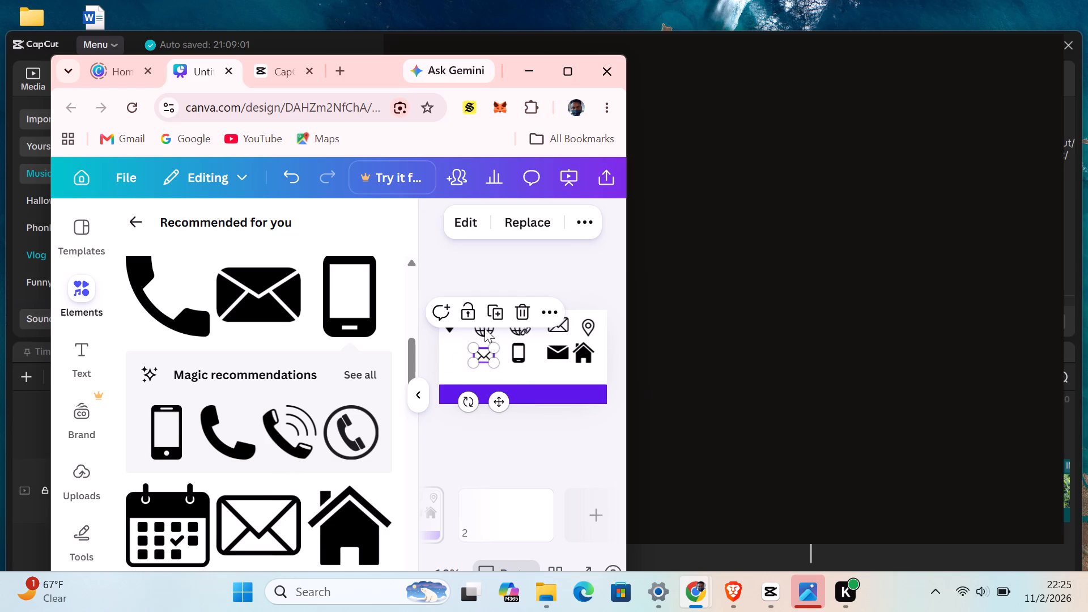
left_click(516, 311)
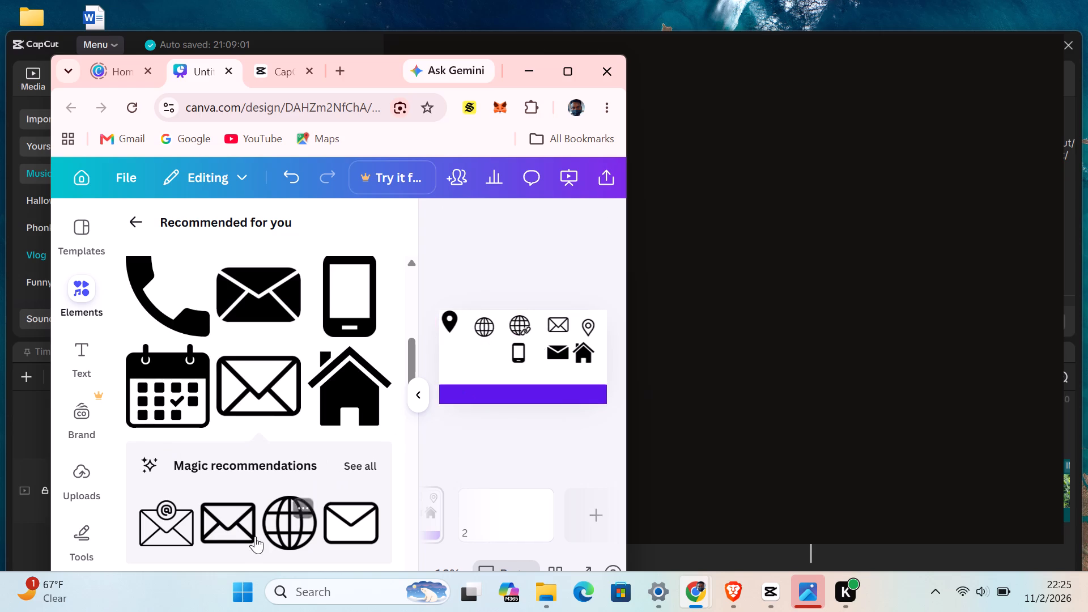
Add the envelope icon with an @ sign, shrink it and place it below the first globe, beside the smartphone.
left_click(194, 532)
left_click(183, 534)
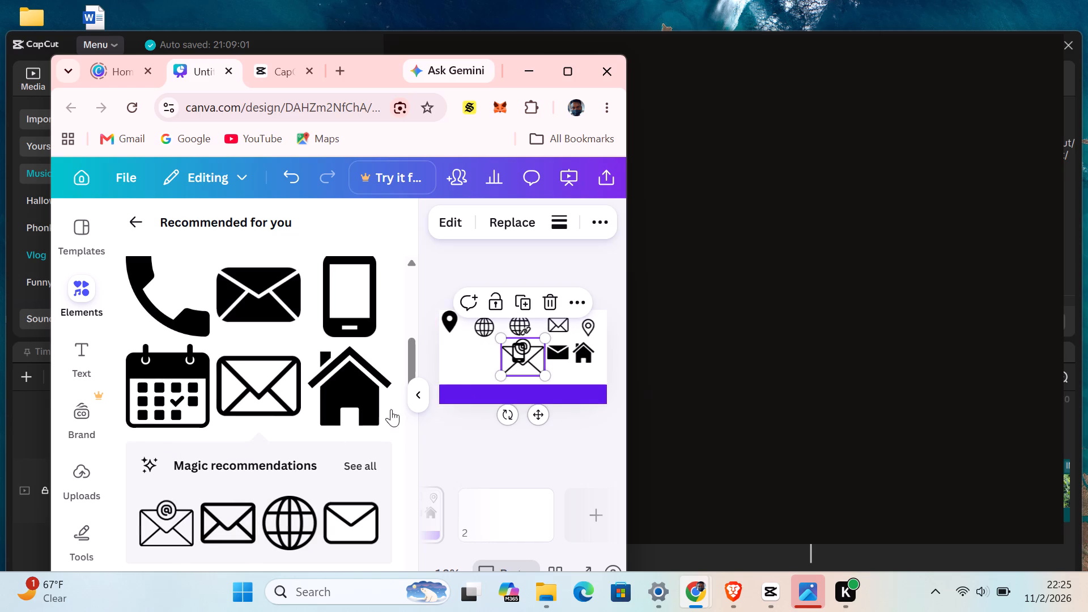
left_click_drag(515, 357, 453, 360)
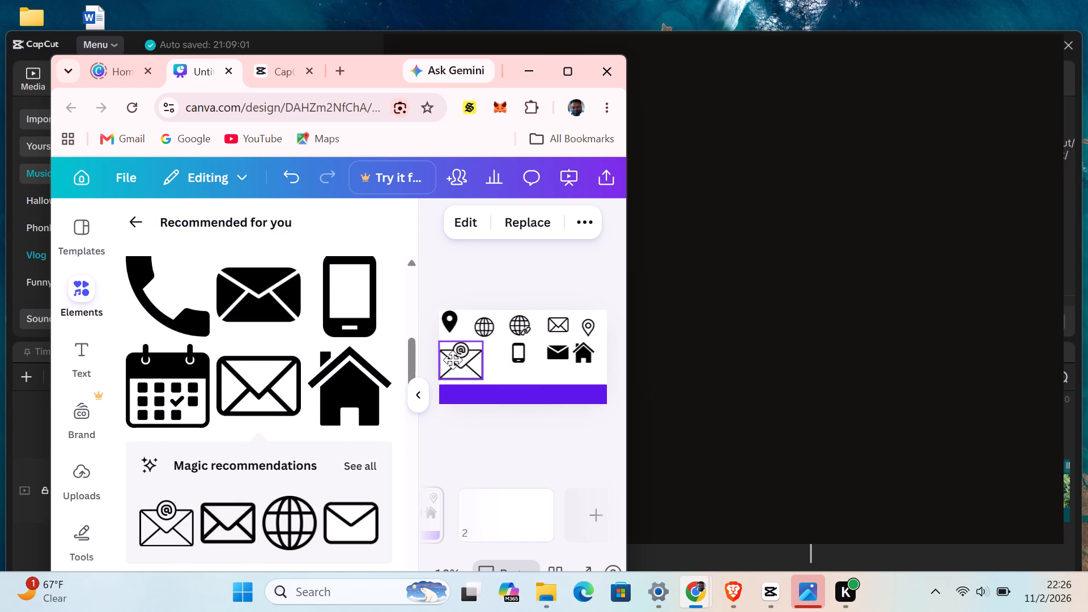
left_click_drag(453, 360, 479, 354)
left_click_drag(466, 337, 475, 362)
left_click_drag(505, 365, 497, 360)
left_click_drag(499, 365, 498, 352)
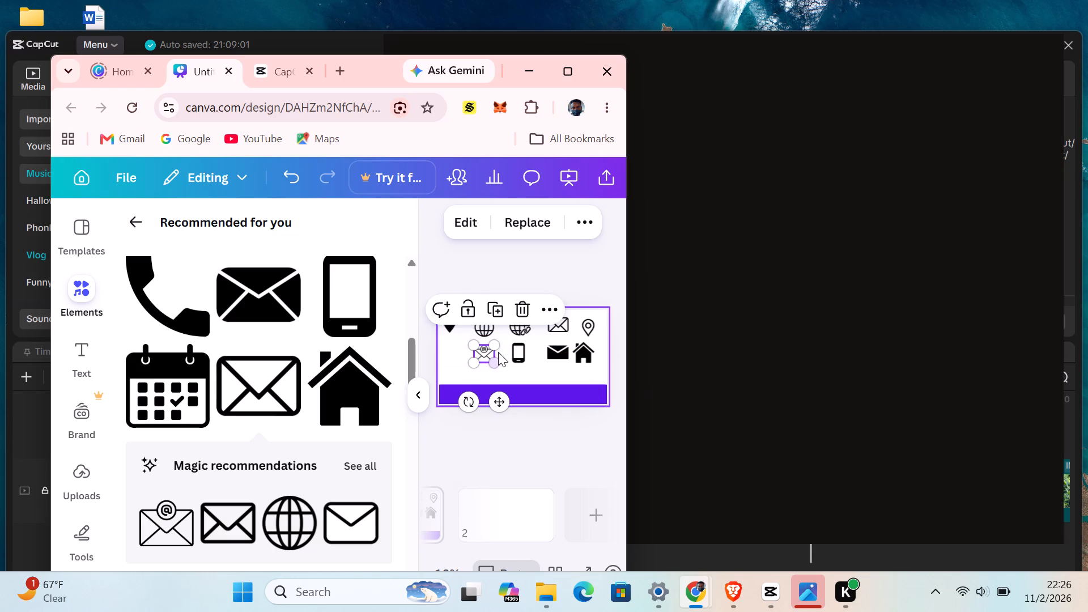
left_click(460, 359)
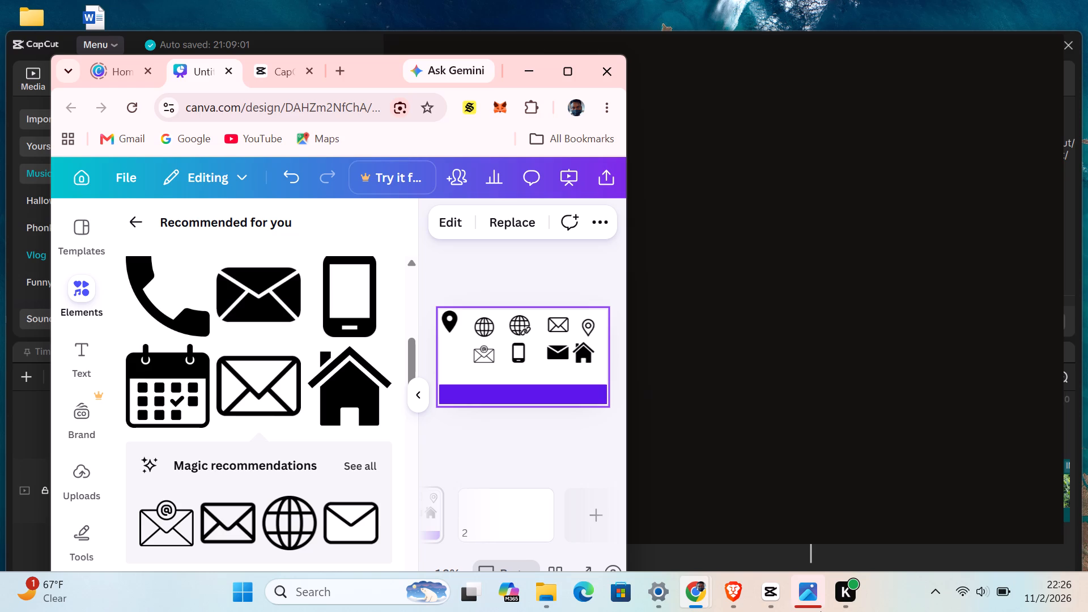
left_click(882, 446)
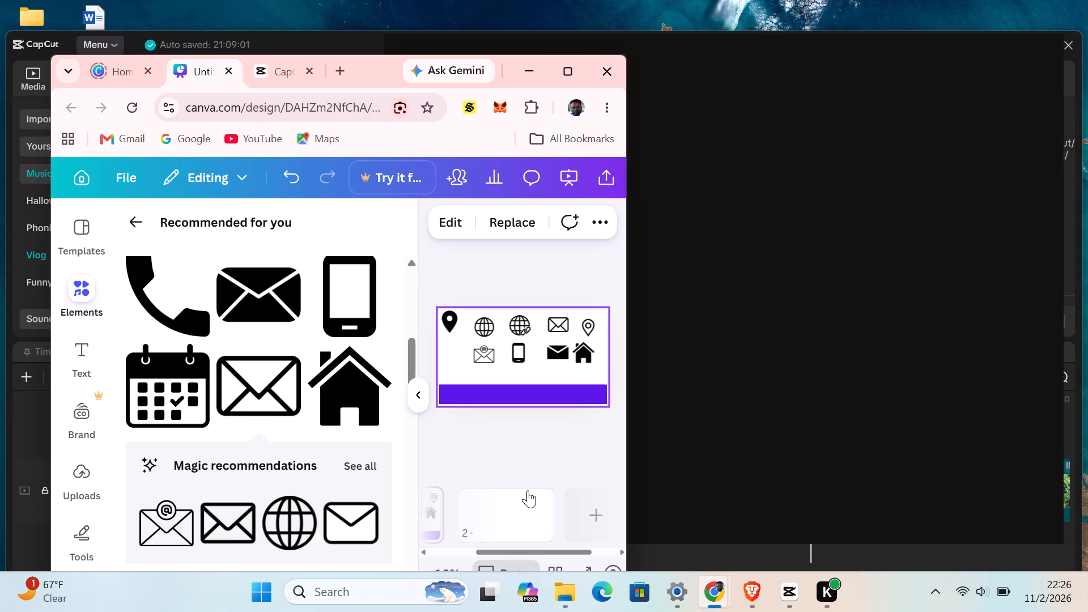
Add the dark telephone handset icon, shrink it and place it below the solid location pin, beside the @ envelope.
scroll(325, 504, "down", 3)
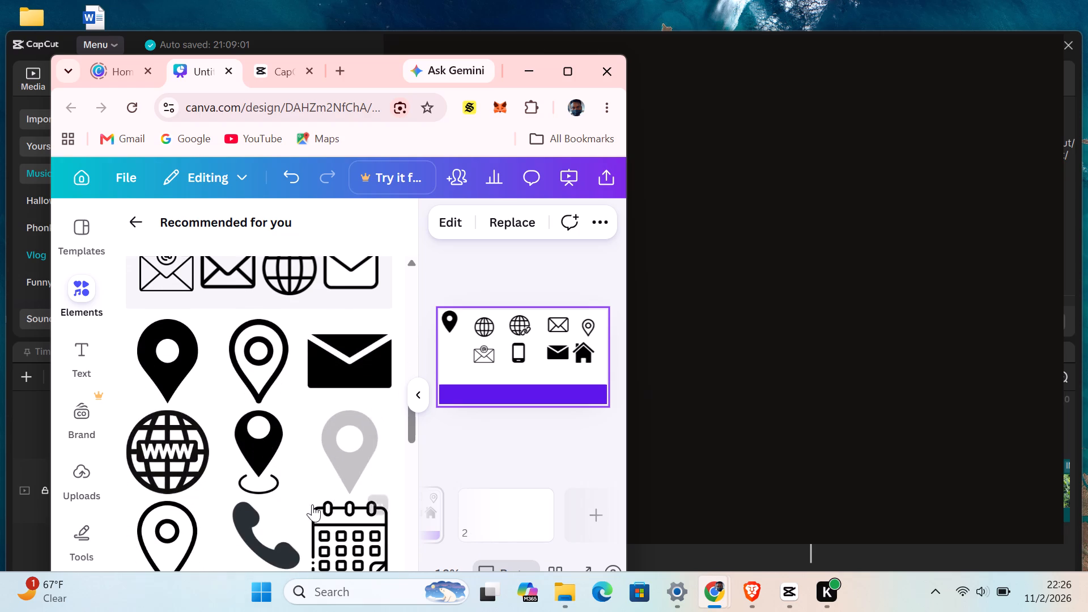
scroll(312, 504, "down", 1)
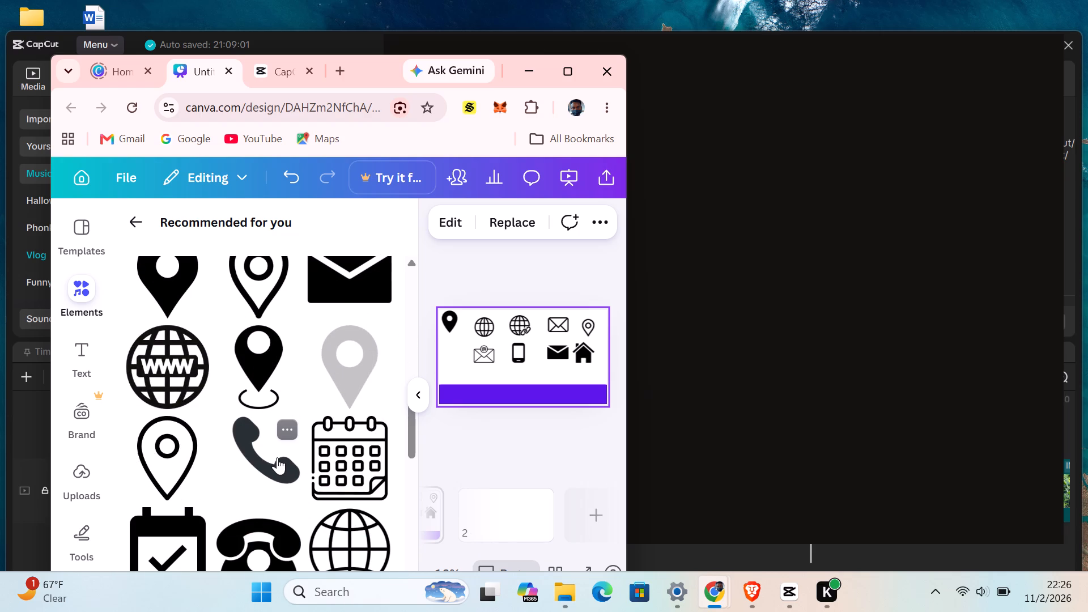
left_click(277, 457)
left_click_drag(520, 350, 451, 350)
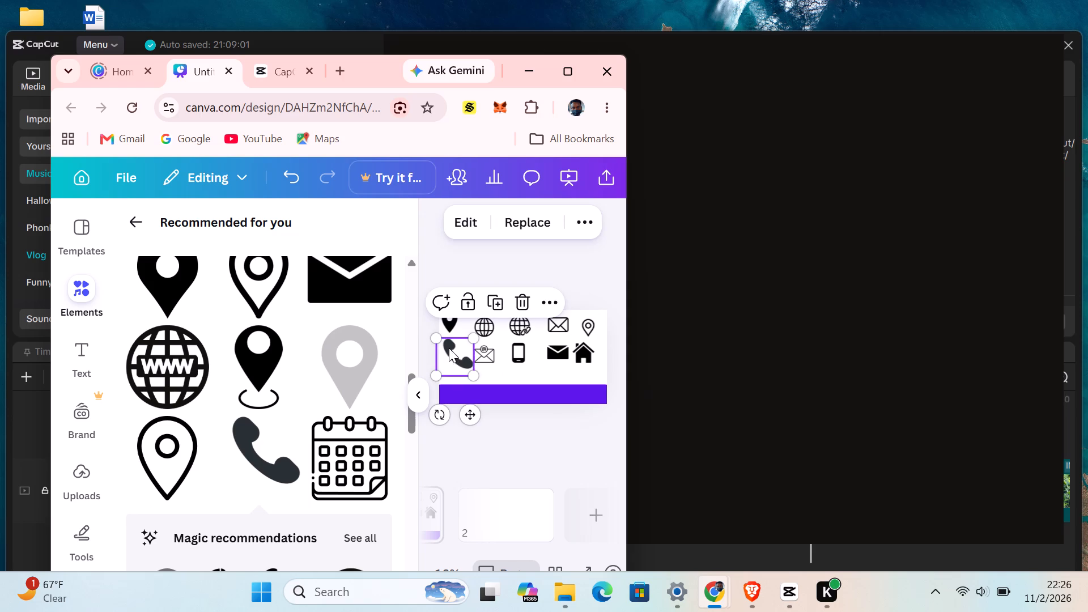
left_click_drag(434, 339, 444, 347)
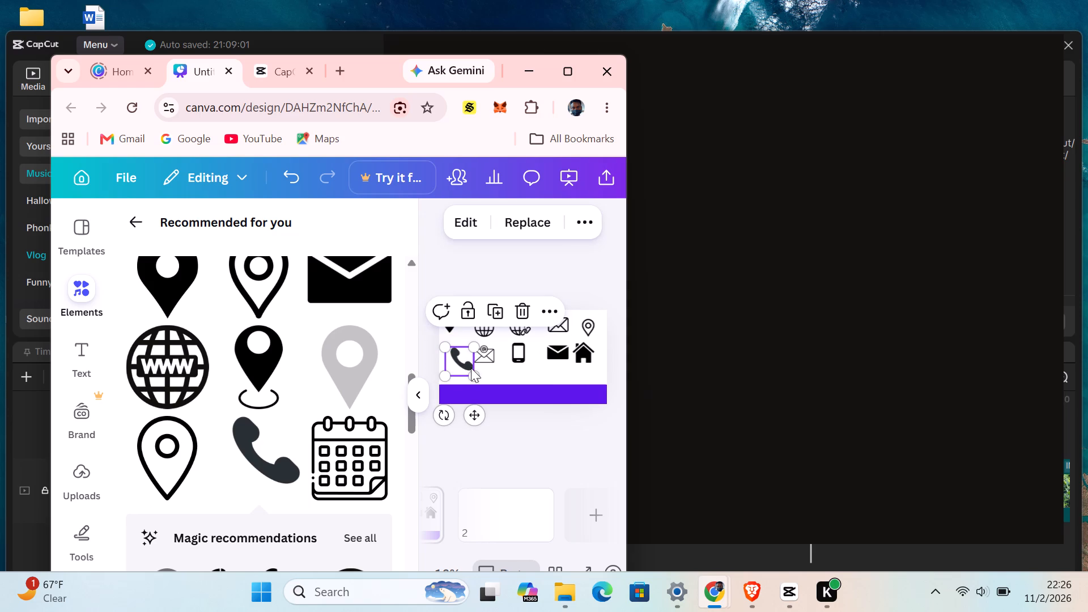
left_click_drag(474, 370, 467, 360)
left_click(490, 370)
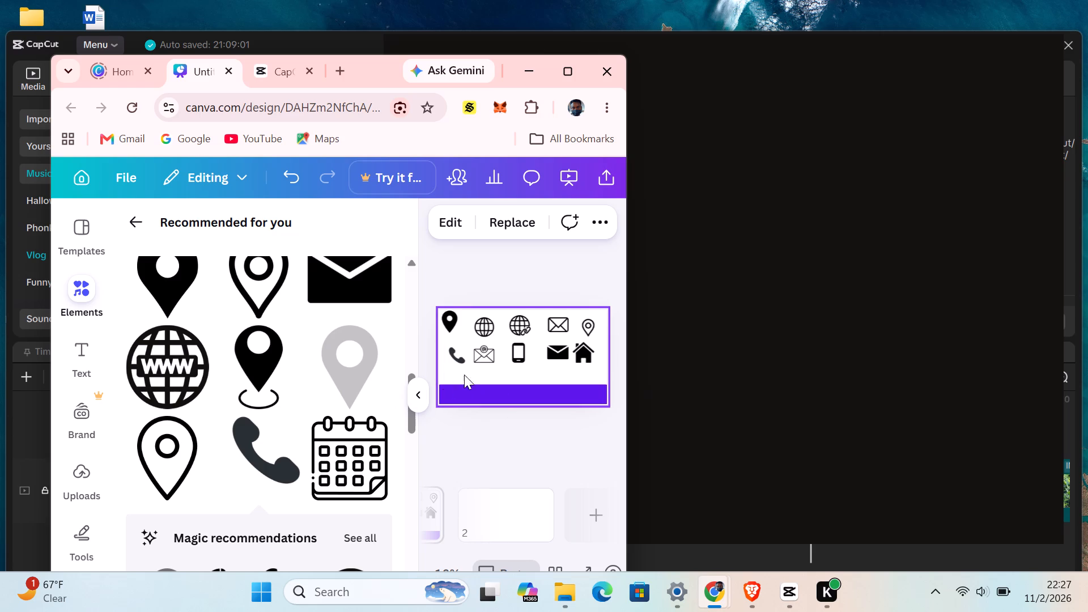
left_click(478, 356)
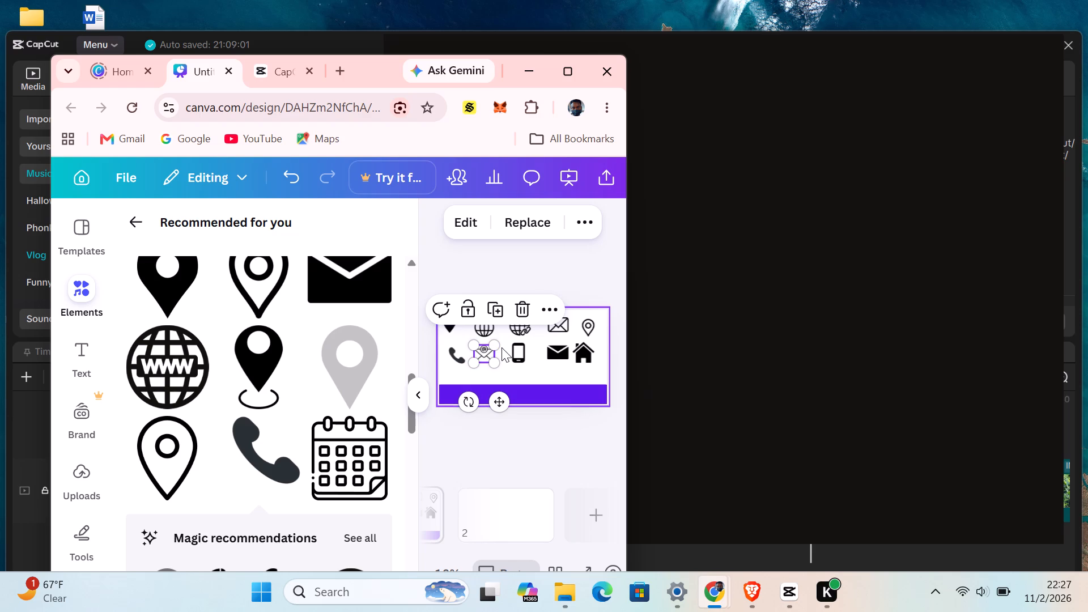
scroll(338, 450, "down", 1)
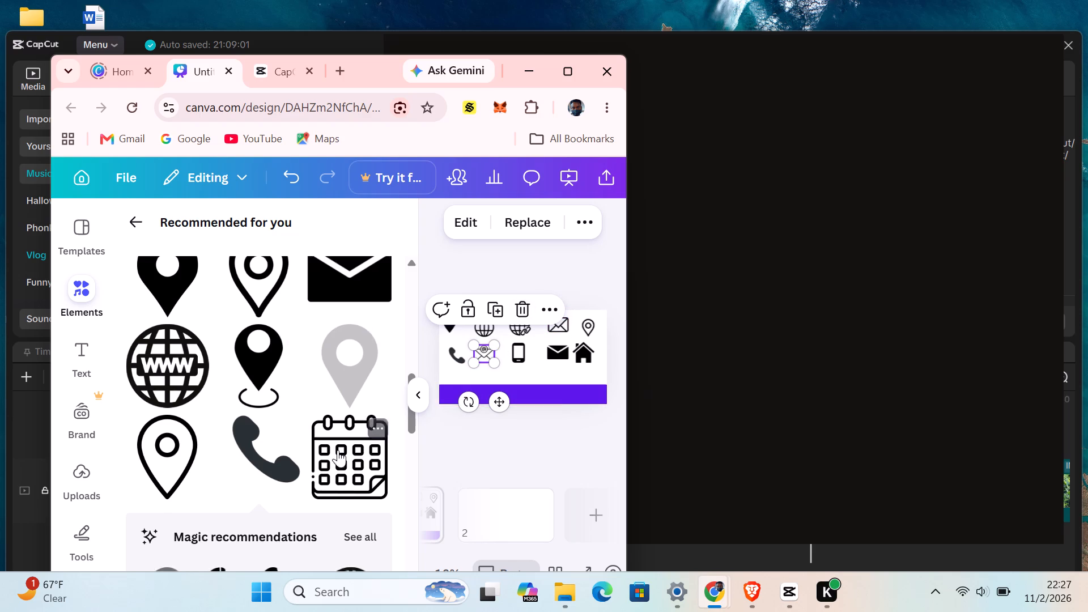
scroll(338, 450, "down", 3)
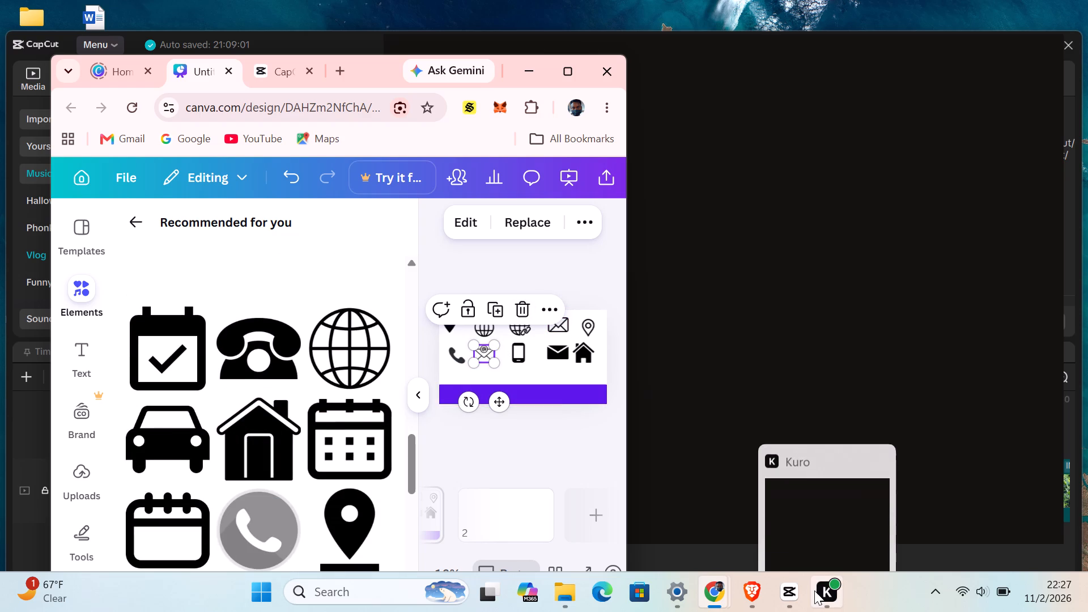
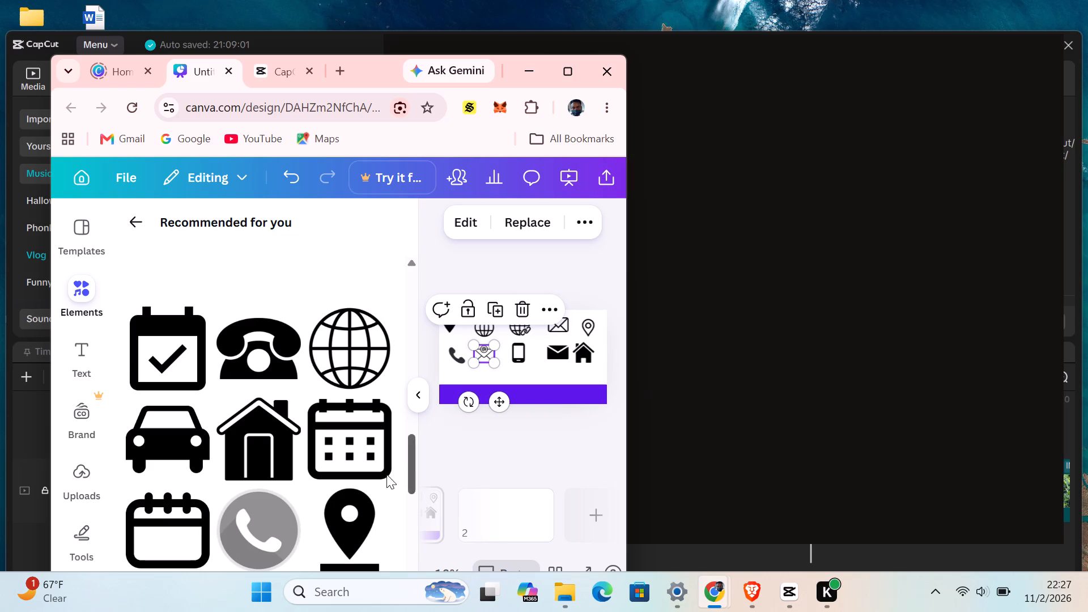
Add the red location pin icon with a black outline, shrink it and place it below the house icon.
scroll(372, 483, "down", 5)
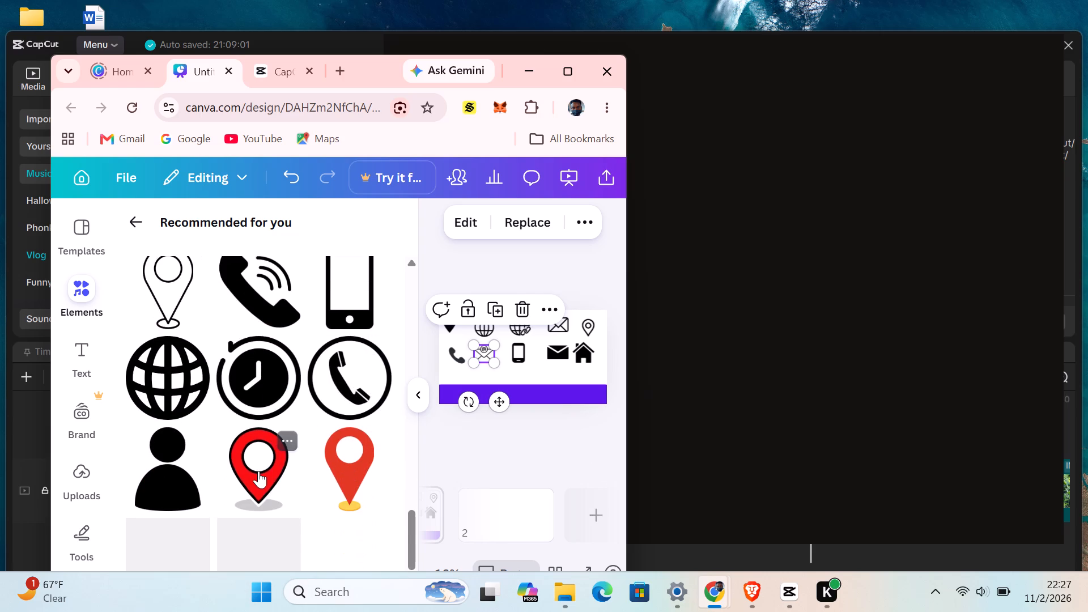
left_click(258, 471)
left_click_drag(528, 356, 526, 362)
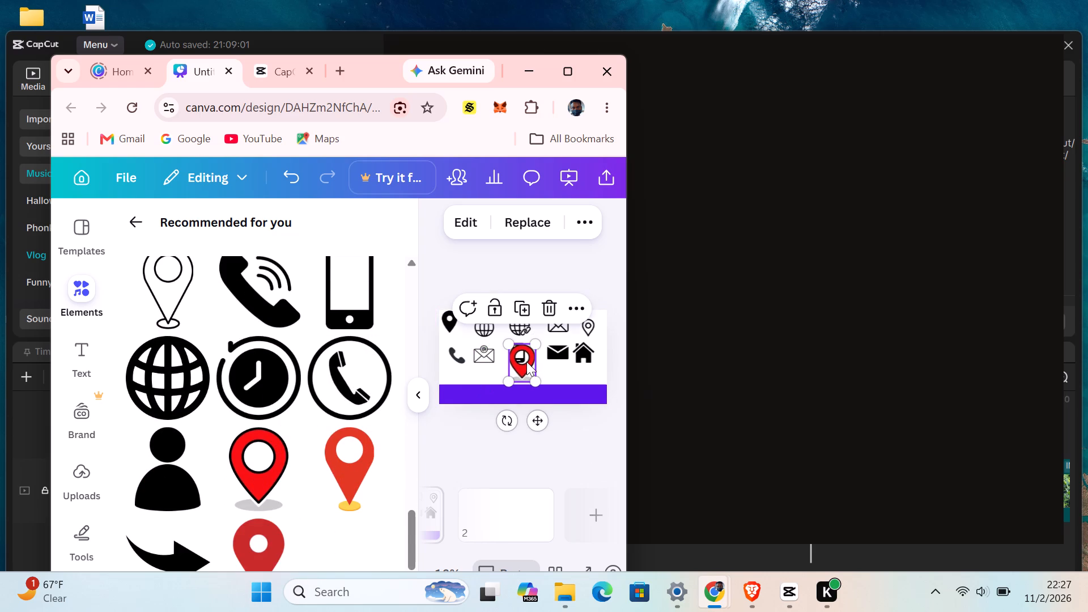
left_click_drag(511, 348, 515, 378)
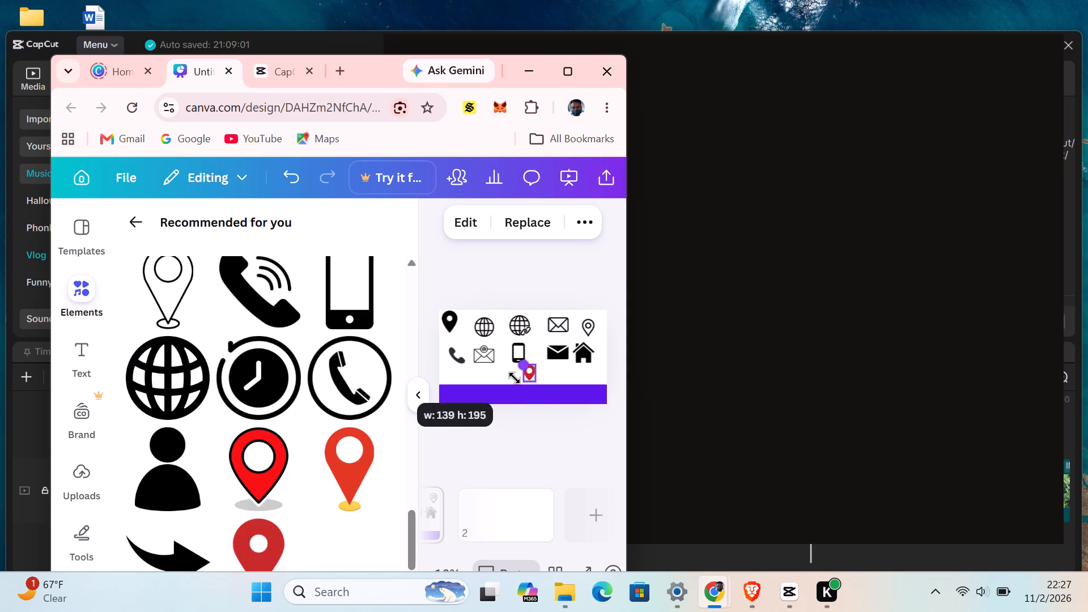
left_click_drag(515, 378, 507, 381)
left_click_drag(533, 374, 580, 373)
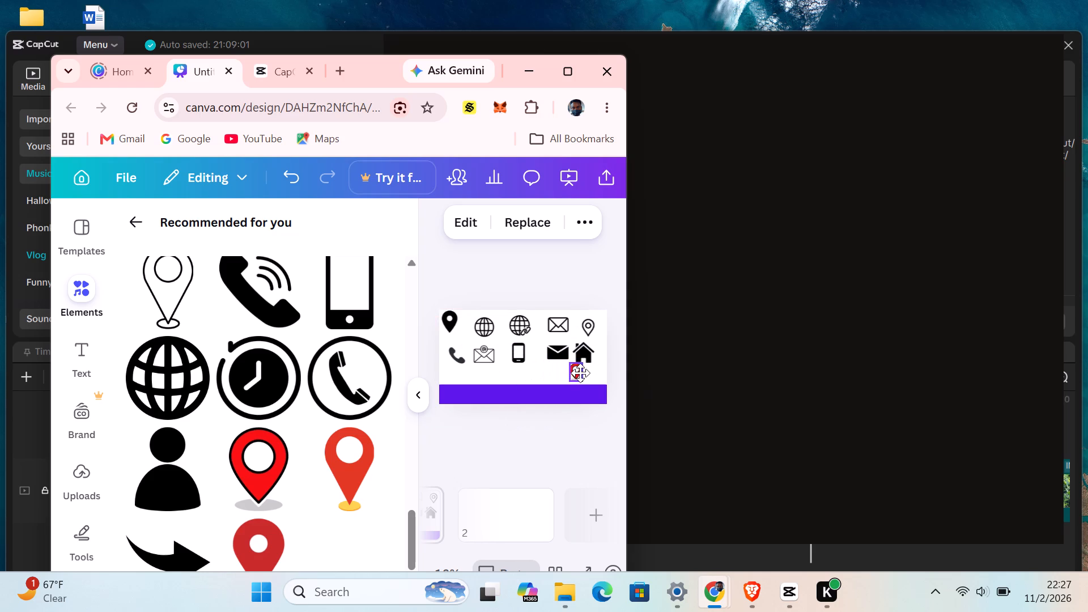
left_click_drag(580, 373, 586, 376)
left_click(505, 372)
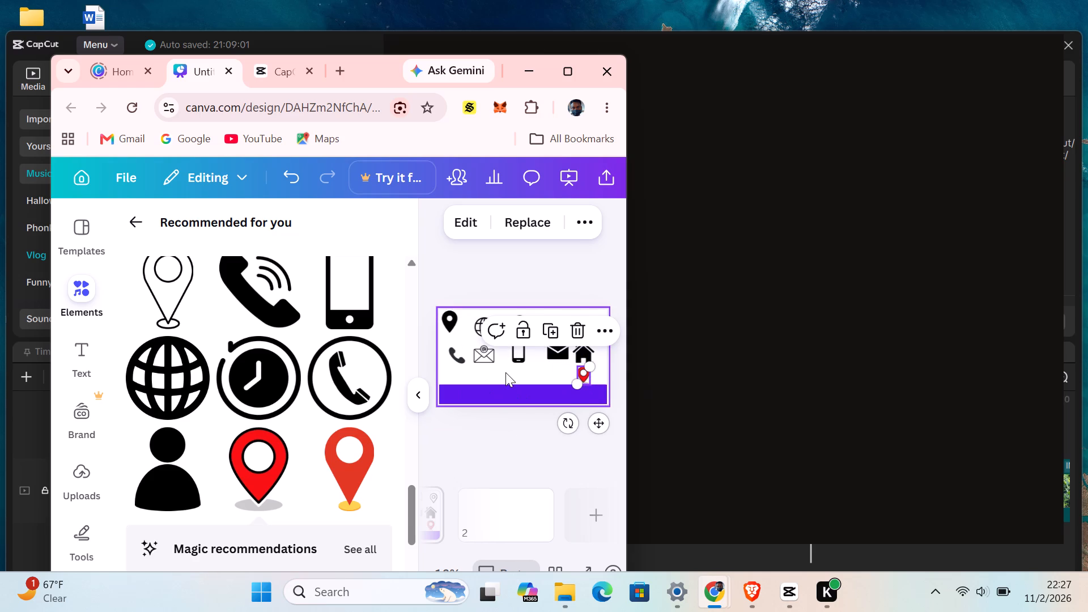
Add the orange-red location pin icon with a yellow base, shrink it and place it below the solid envelope.
left_click(340, 468)
left_click_drag(532, 339, 517, 371)
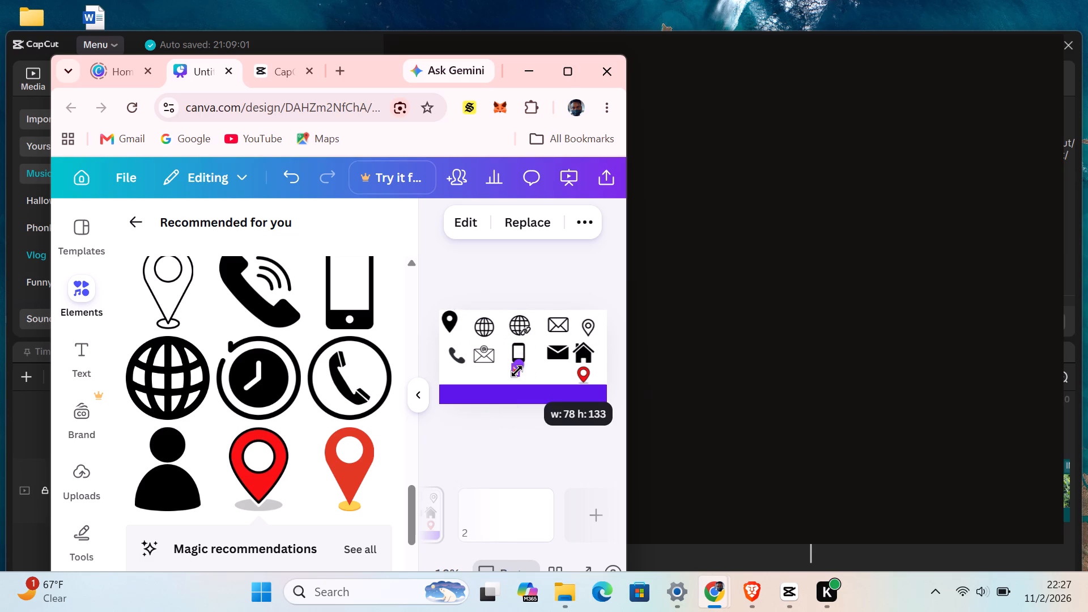
left_click_drag(517, 371, 517, 370)
left_click_drag(516, 367, 528, 367)
left_click_drag(518, 367, 546, 370)
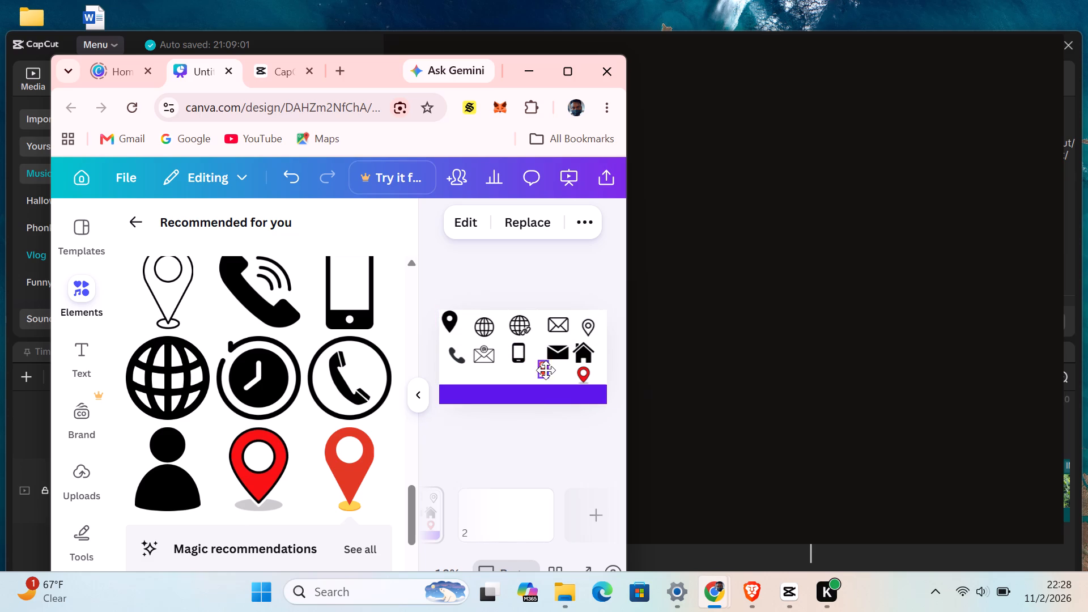
left_click_drag(546, 370, 556, 372)
left_click(603, 367)
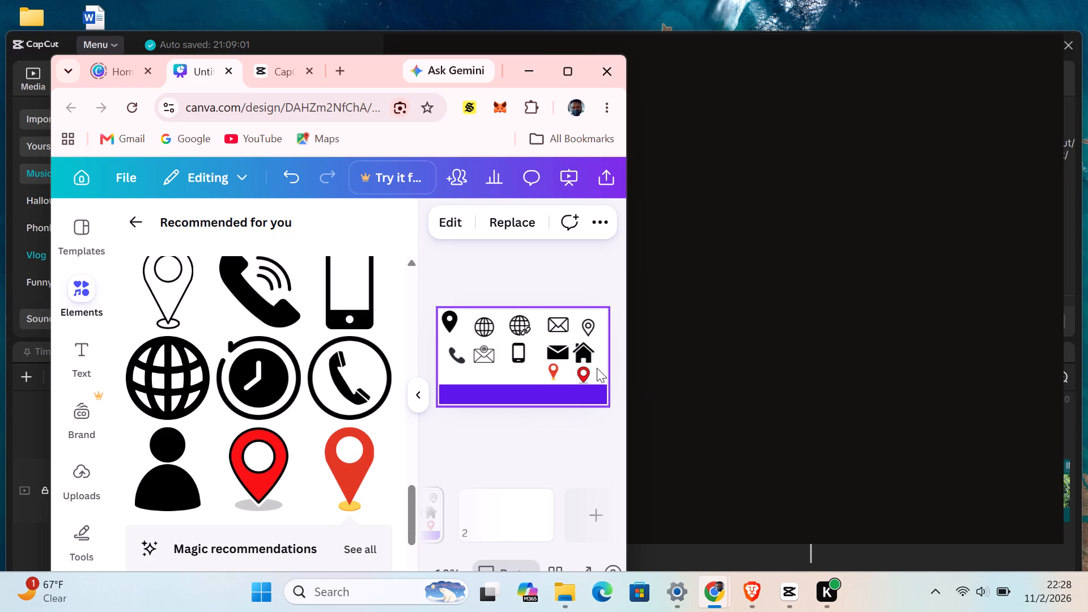
Add the black person icon, shrink it and place it below the smartphone, beside the orange-red pin.
left_click(163, 478)
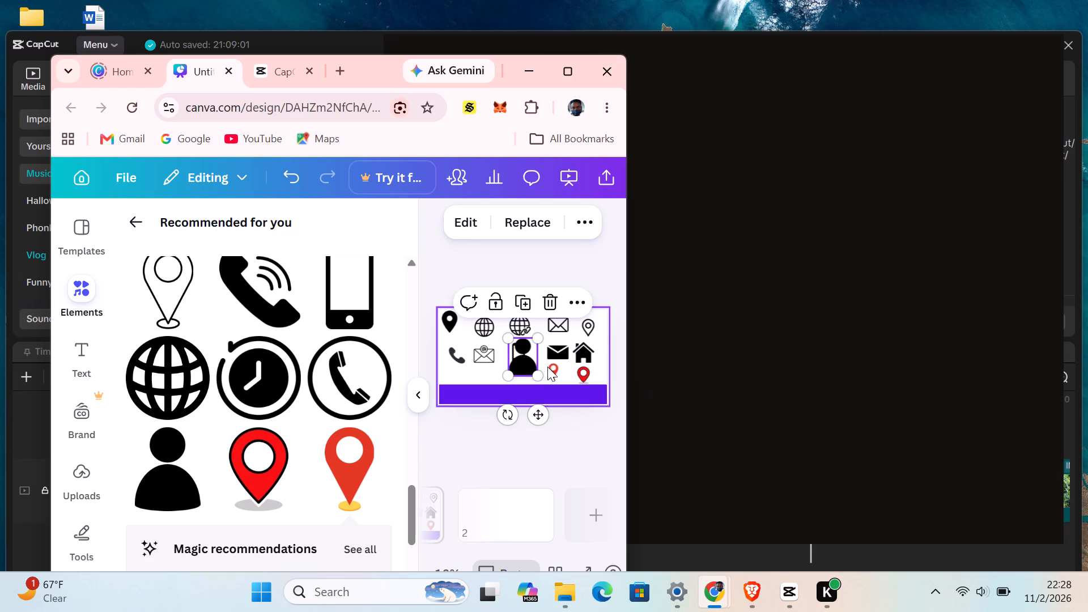
left_click_drag(541, 342, 529, 379)
left_click(523, 358)
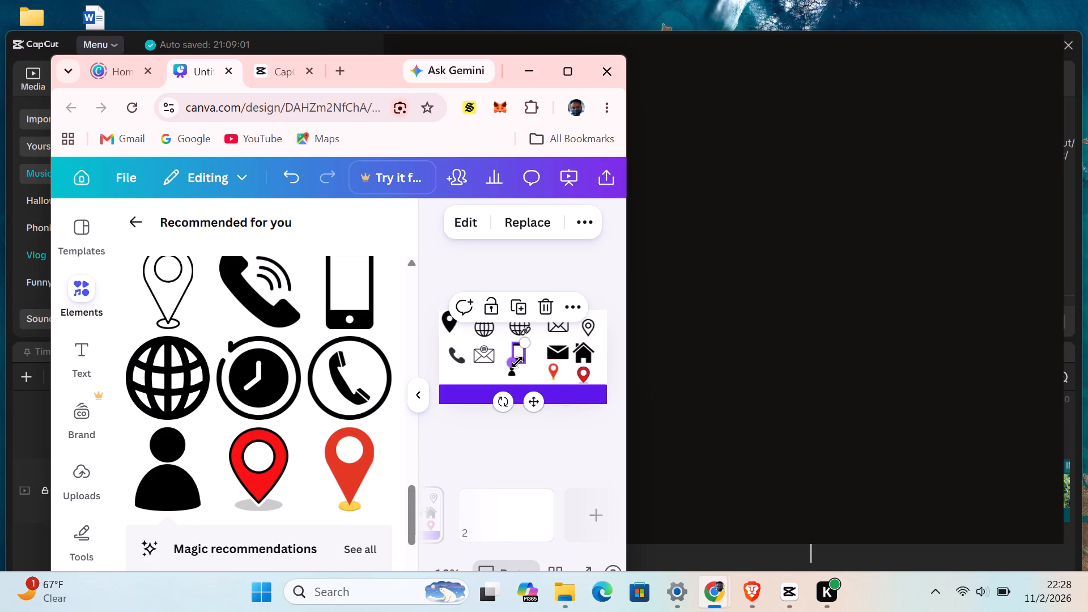
left_click(517, 360)
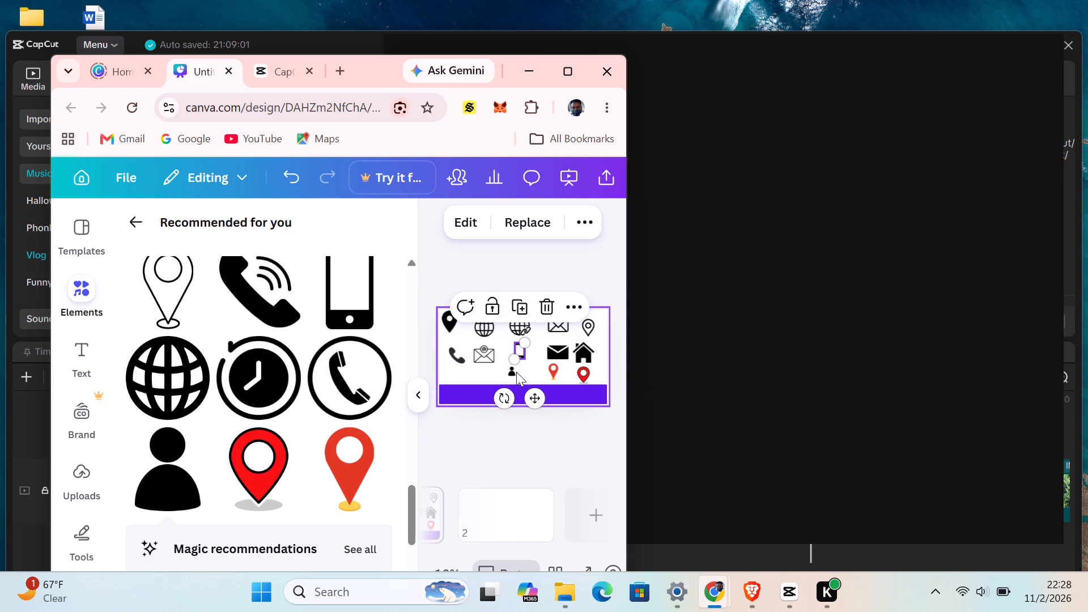
left_click_drag(511, 372, 518, 372)
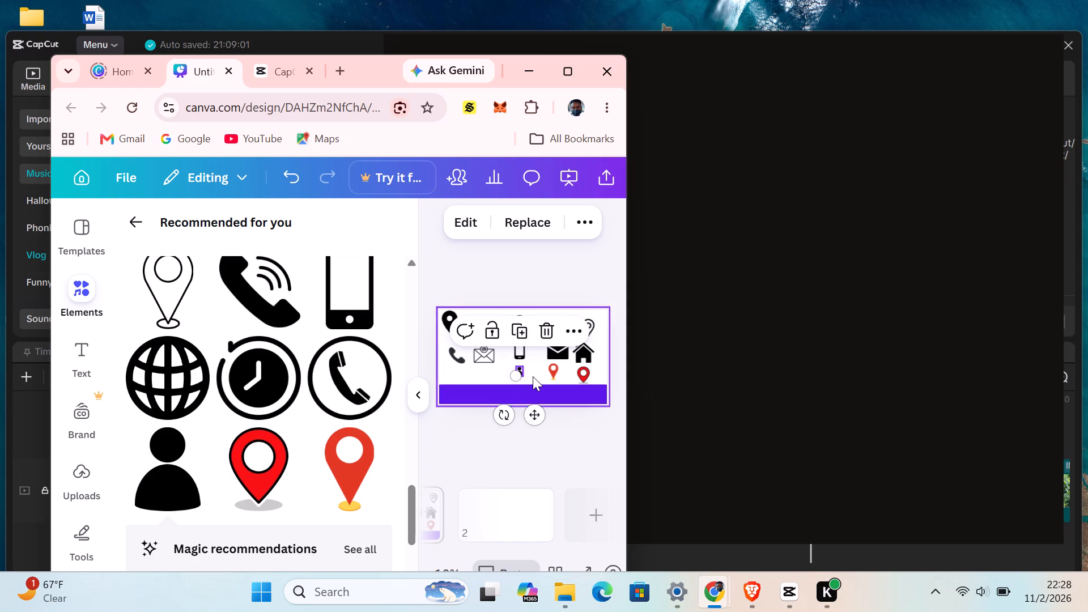
left_click_drag(516, 376, 503, 378)
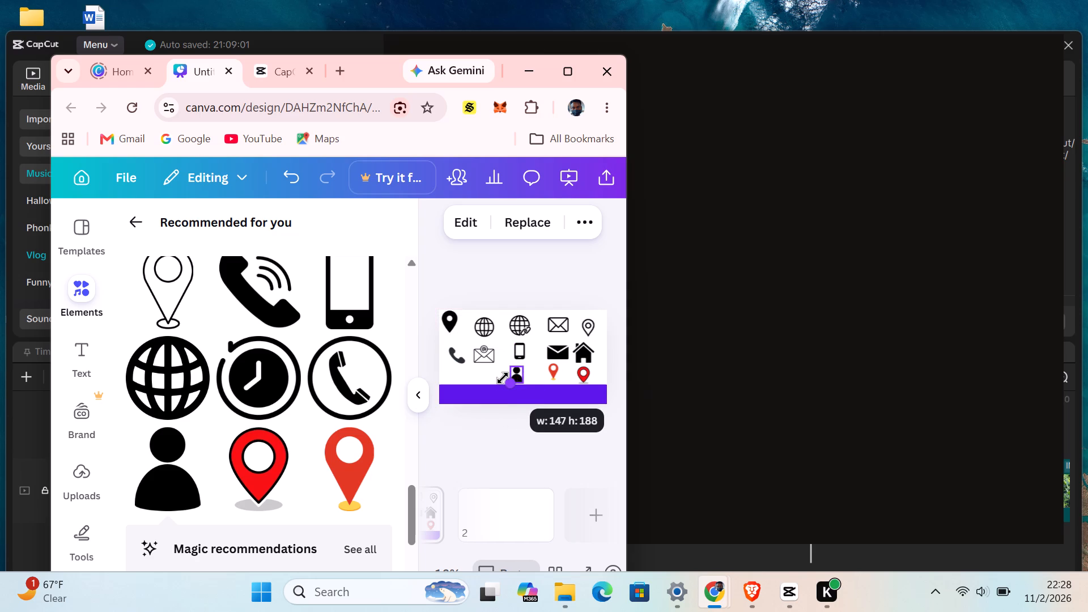
left_click_drag(503, 378, 507, 376)
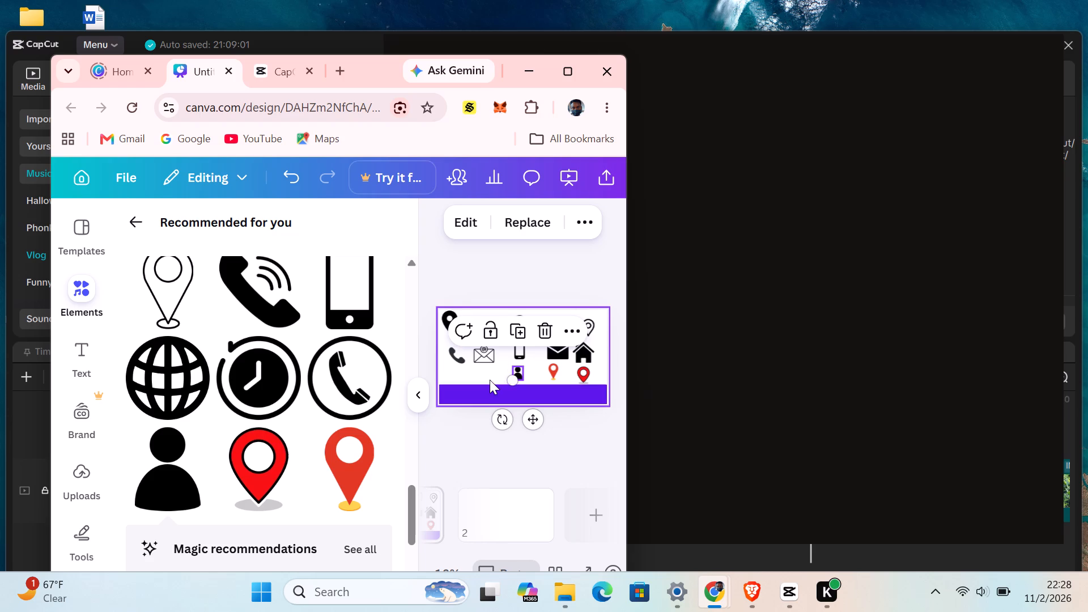
left_click(490, 372)
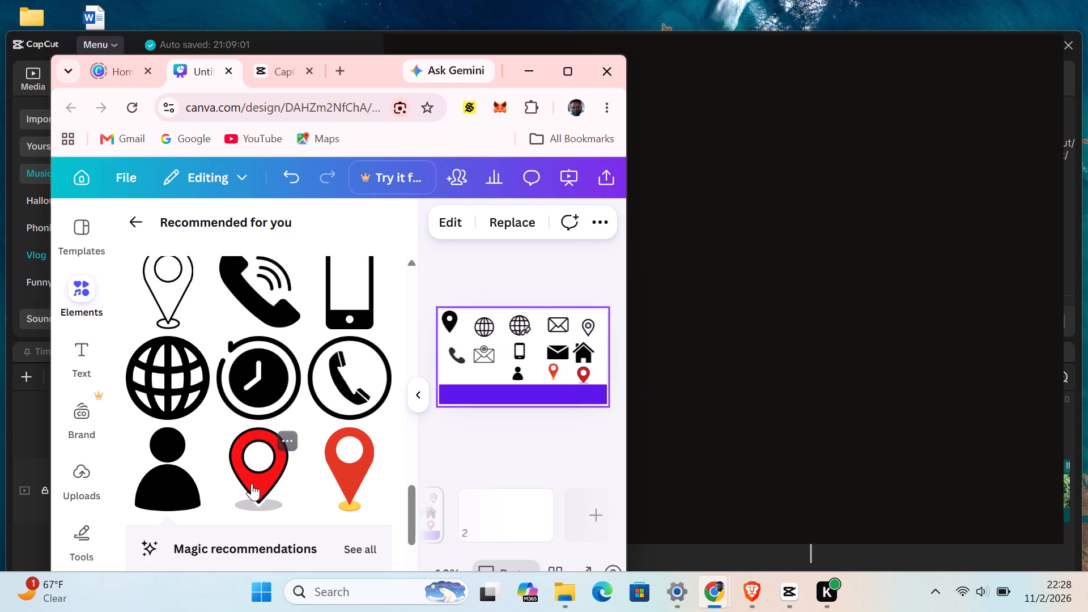
Add the curved black arrow icon and shrink it near the person icon.
scroll(252, 483, "down", 2)
scroll(237, 432, "down", 2)
left_click(198, 516)
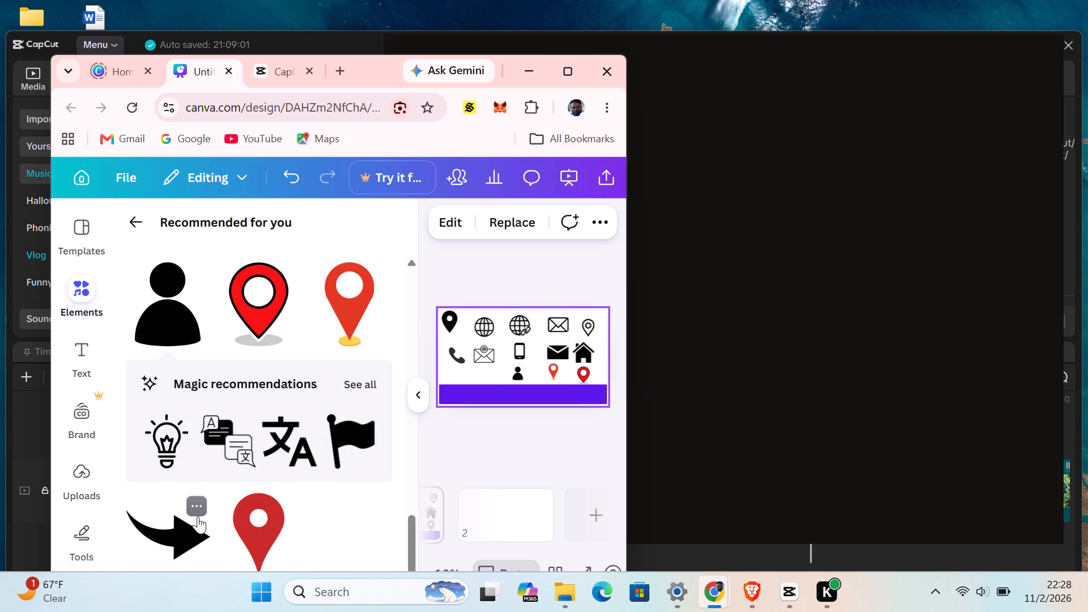
left_click_drag(492, 337, 532, 355)
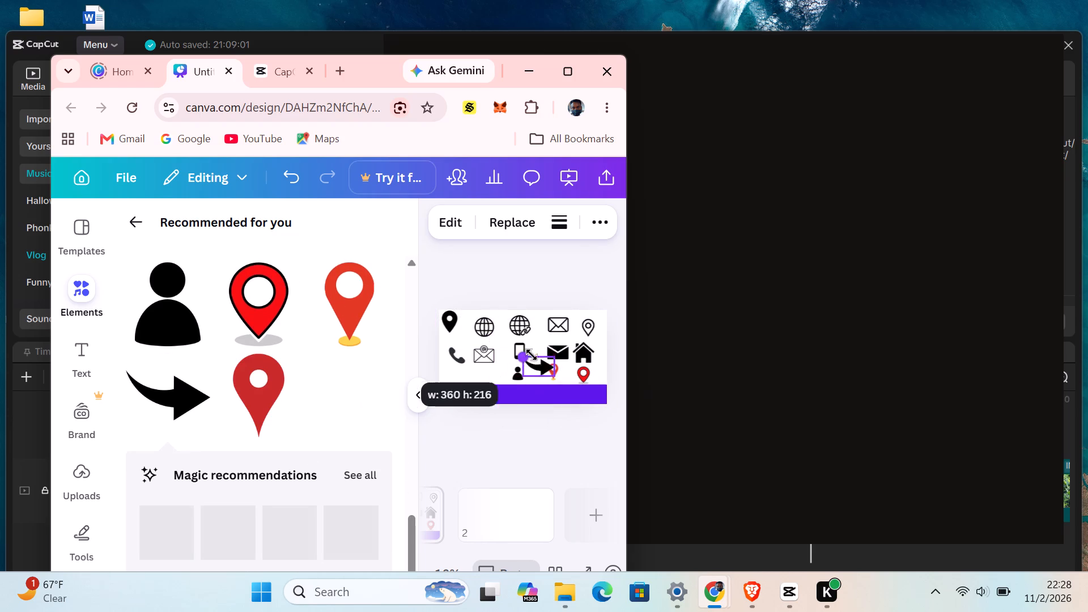
left_click_drag(532, 355, 544, 362)
left_click_drag(542, 370, 538, 364)
left_click_drag(550, 369, 530, 366)
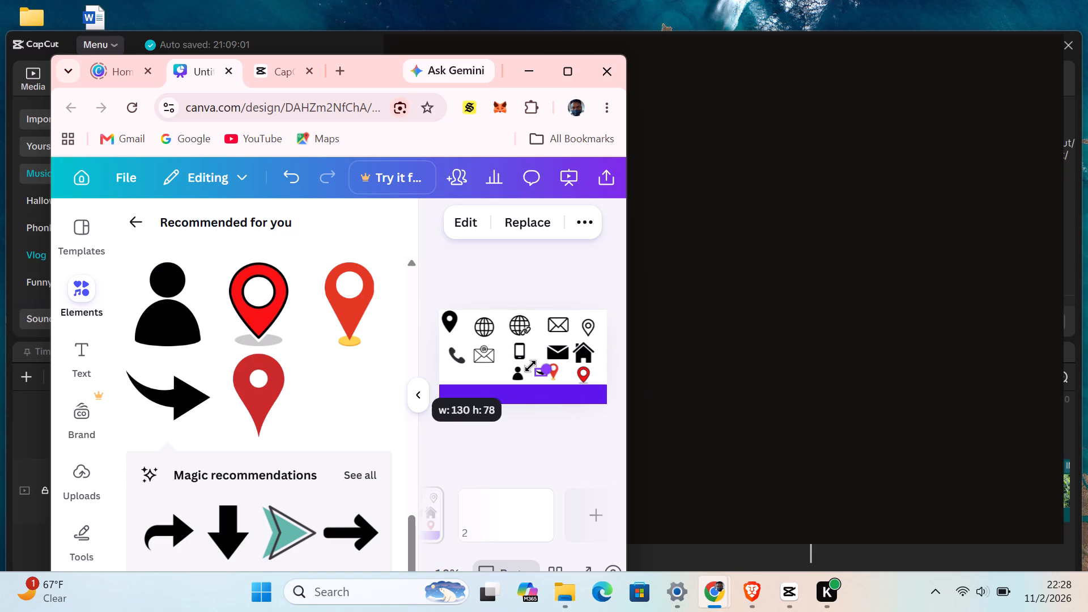
left_click_drag(530, 366, 533, 365)
left_click_drag(541, 372, 505, 372)
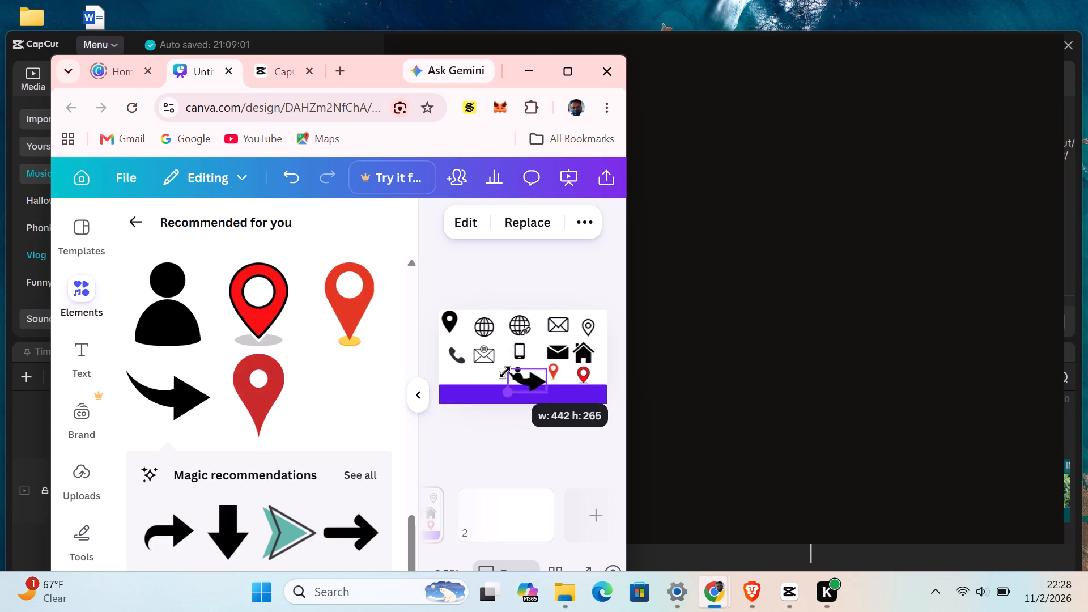
left_click_drag(505, 372, 514, 371)
Place the curved arrow below the @ envelope, shrink it further and align it with the third row of icons.
left_click_drag(533, 375, 483, 375)
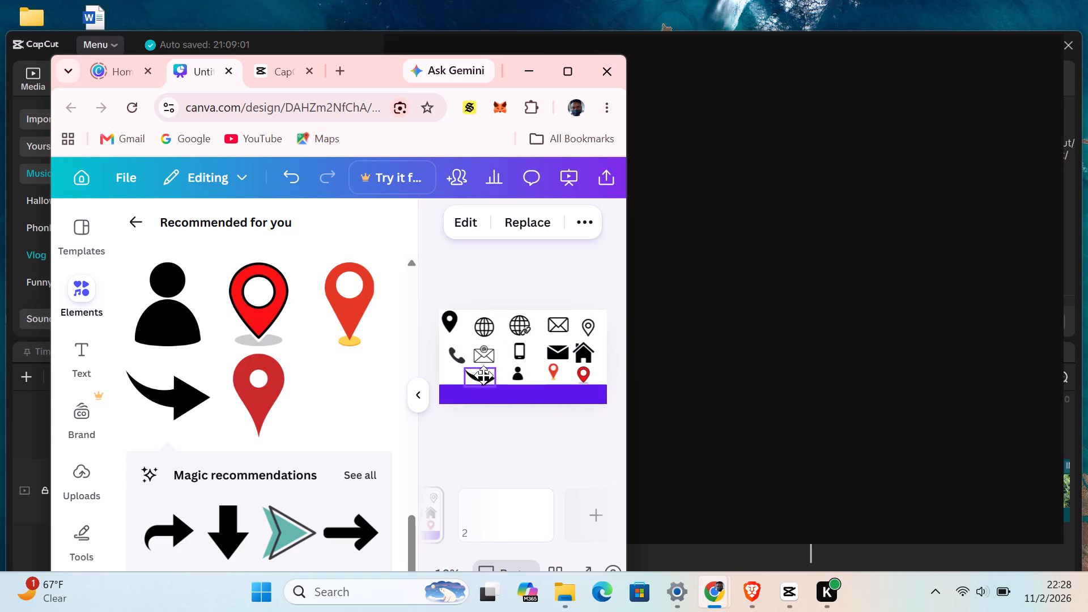
left_click_drag(483, 375, 488, 374)
left_click_drag(475, 367, 480, 370)
left_click_drag(480, 370, 485, 375)
left_click_drag(492, 378, 485, 375)
left_click_drag(485, 375, 485, 373)
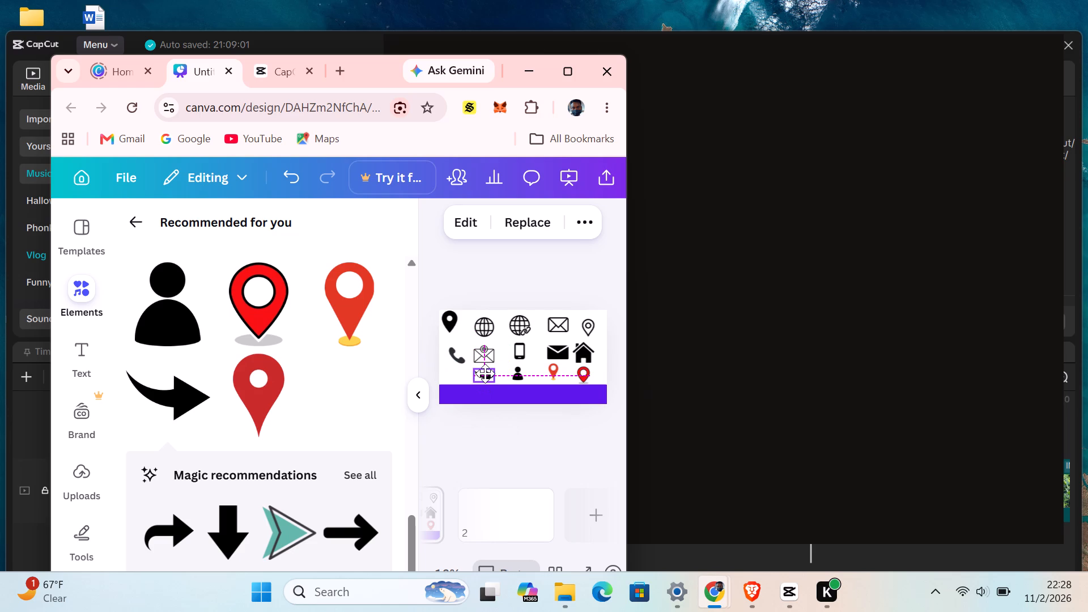
left_click_drag(485, 373, 486, 373)
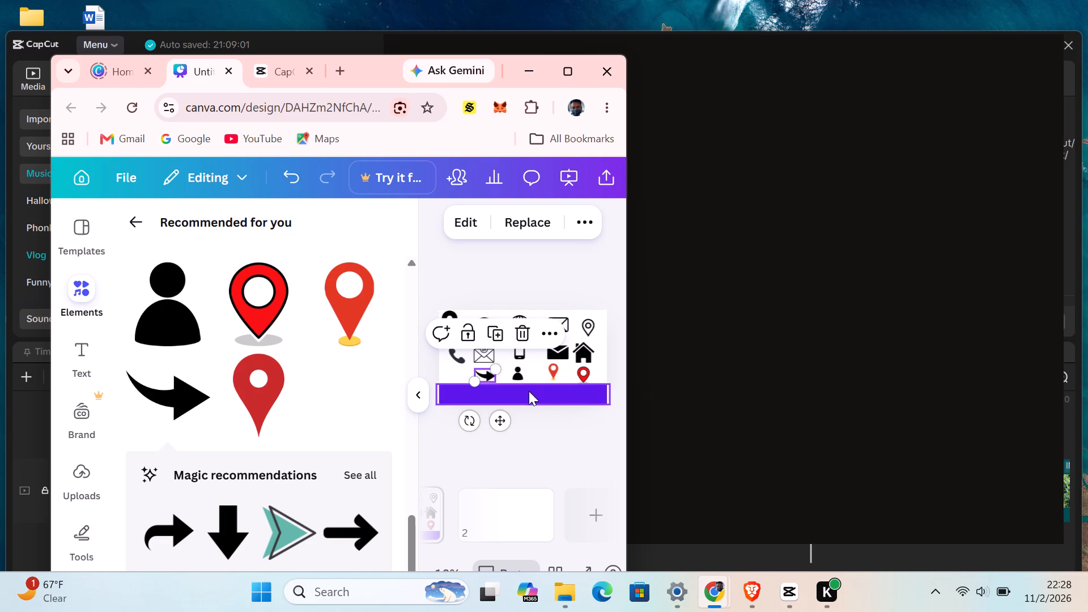
left_click(541, 417)
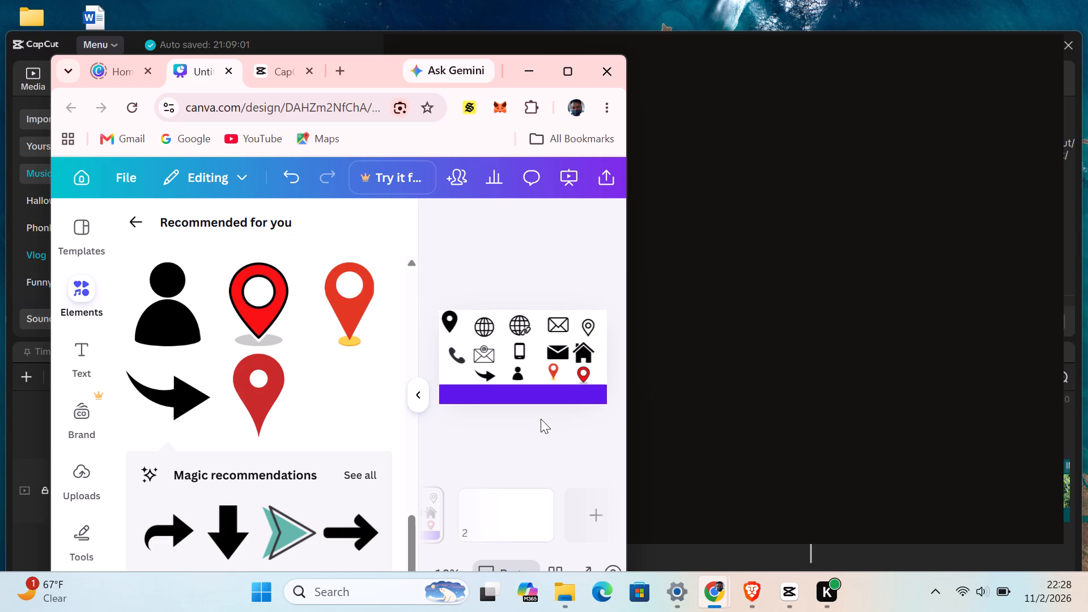
Add the black clock icon, shrink it and place it below the telephone handset, beside the curved arrow.
scroll(227, 496, "down", 2)
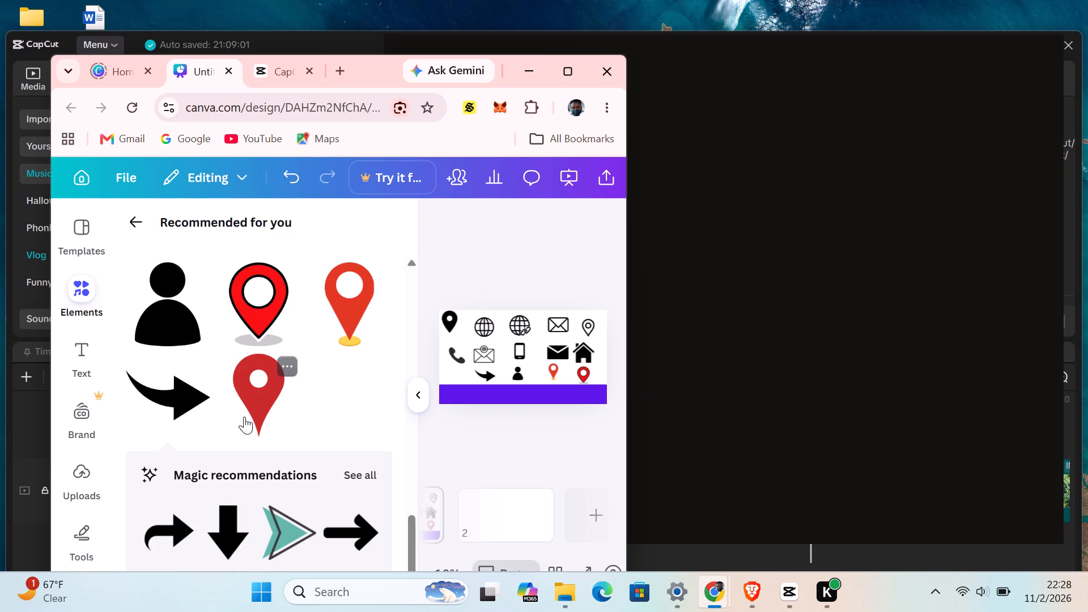
scroll(244, 415, "up", 3)
left_click(261, 457)
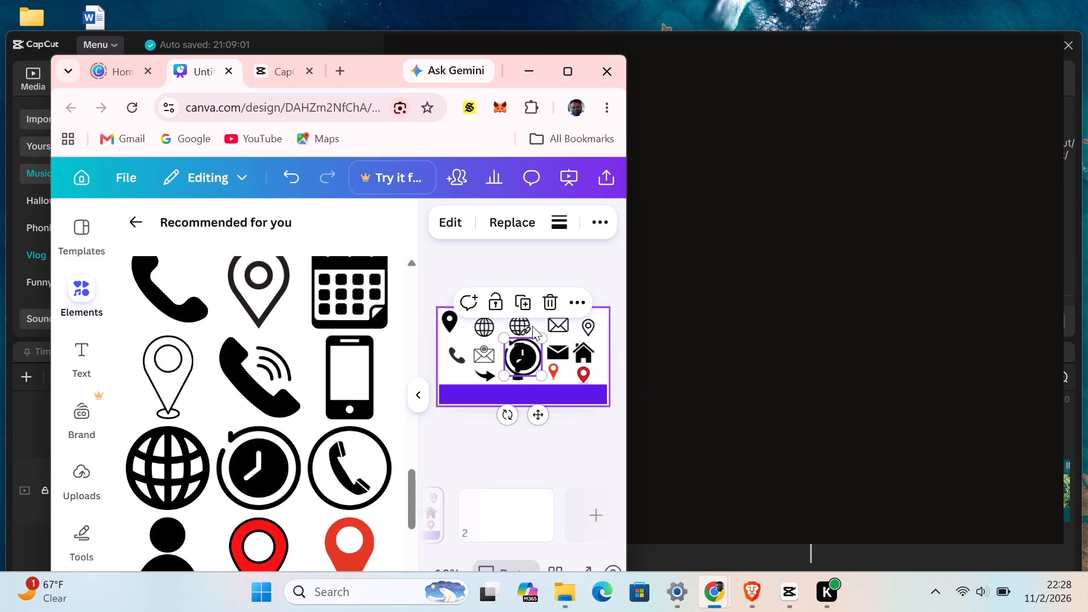
left_click_drag(505, 335, 528, 355)
left_click_drag(533, 363, 469, 375)
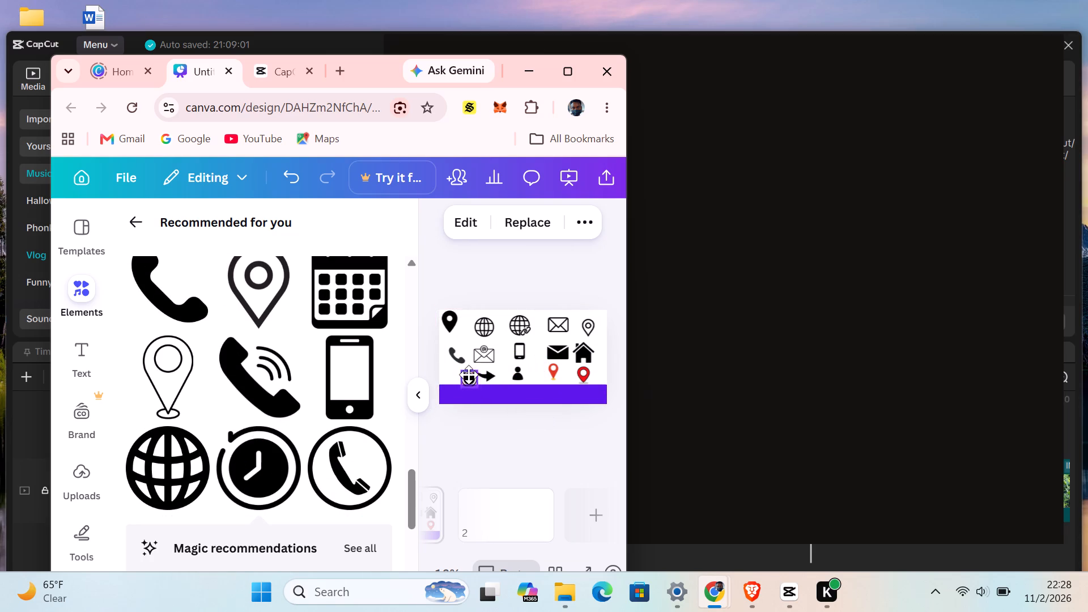
left_click_drag(469, 375, 460, 372)
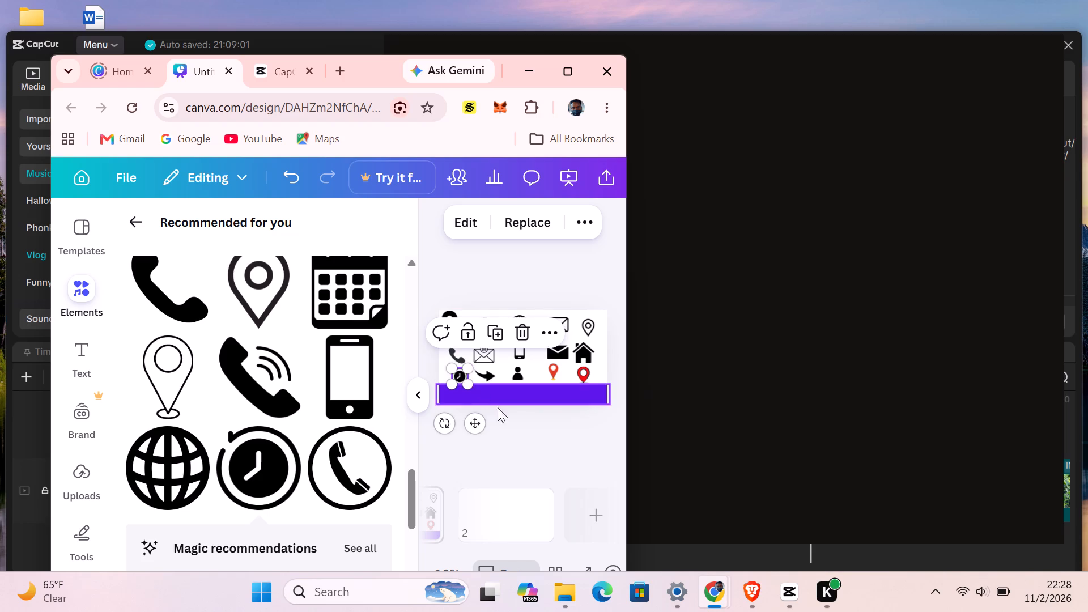
left_click(518, 422)
left_click(461, 379)
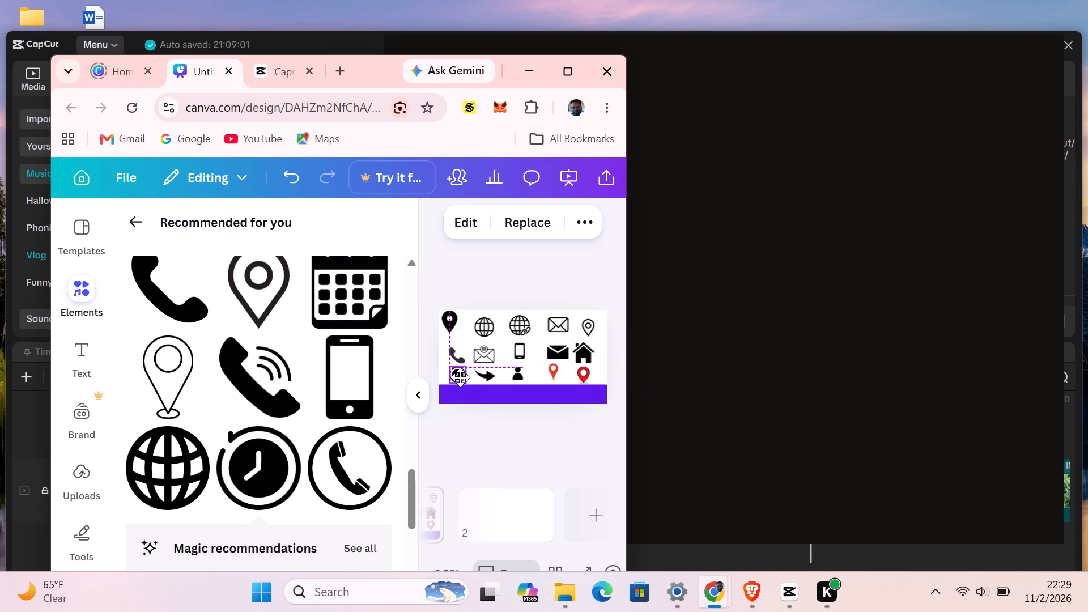
left_click(521, 419)
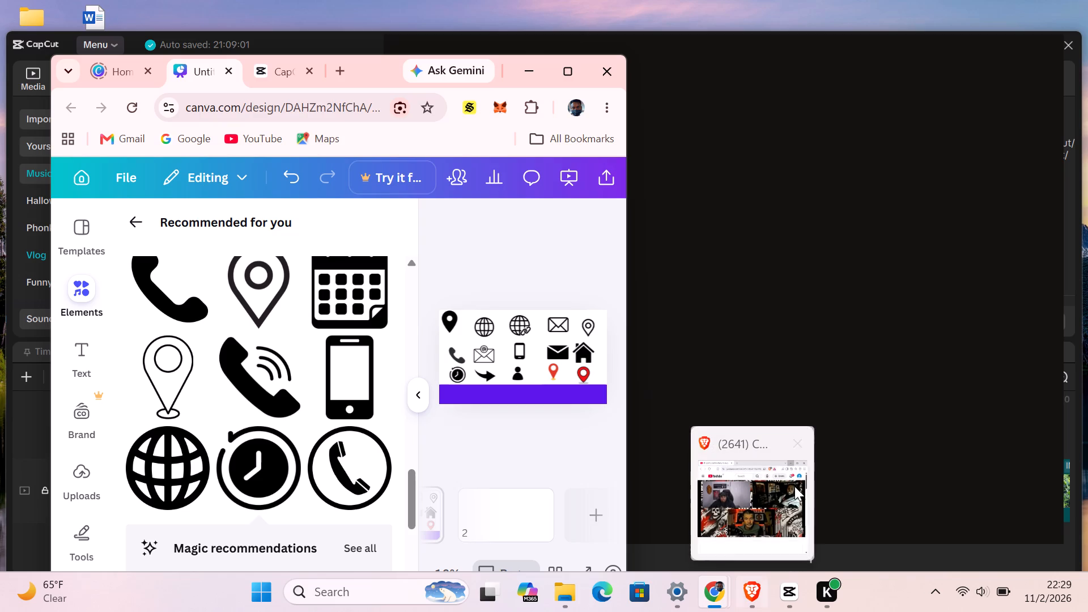
Switch to YouTube in Brave, browse the home feed and play the video about Arsenal beating Liverpool 1-0.
left_click(754, 507)
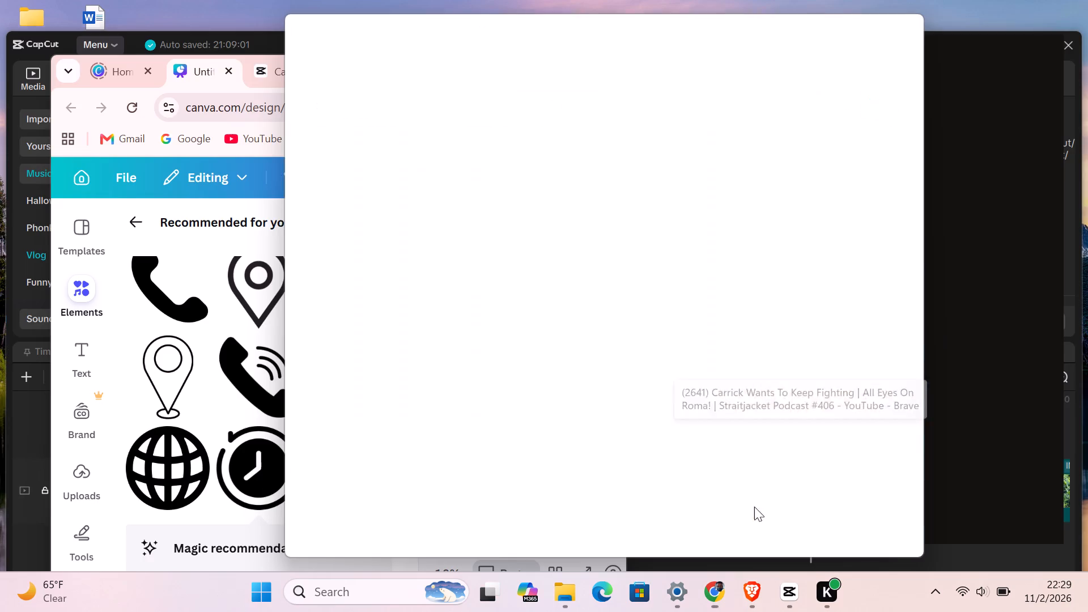
left_click(324, 105)
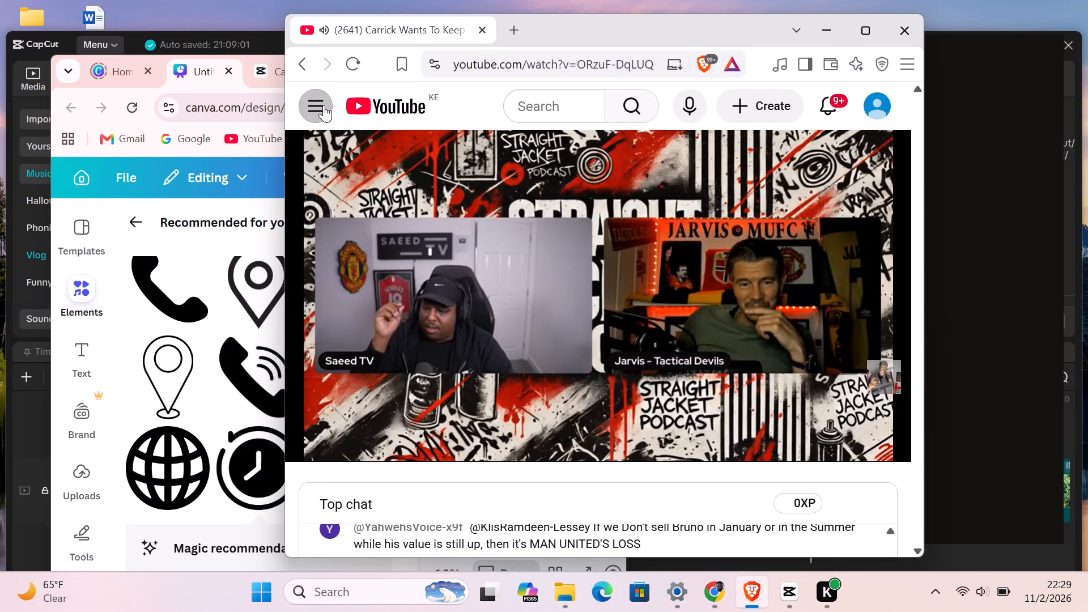
left_click(385, 161)
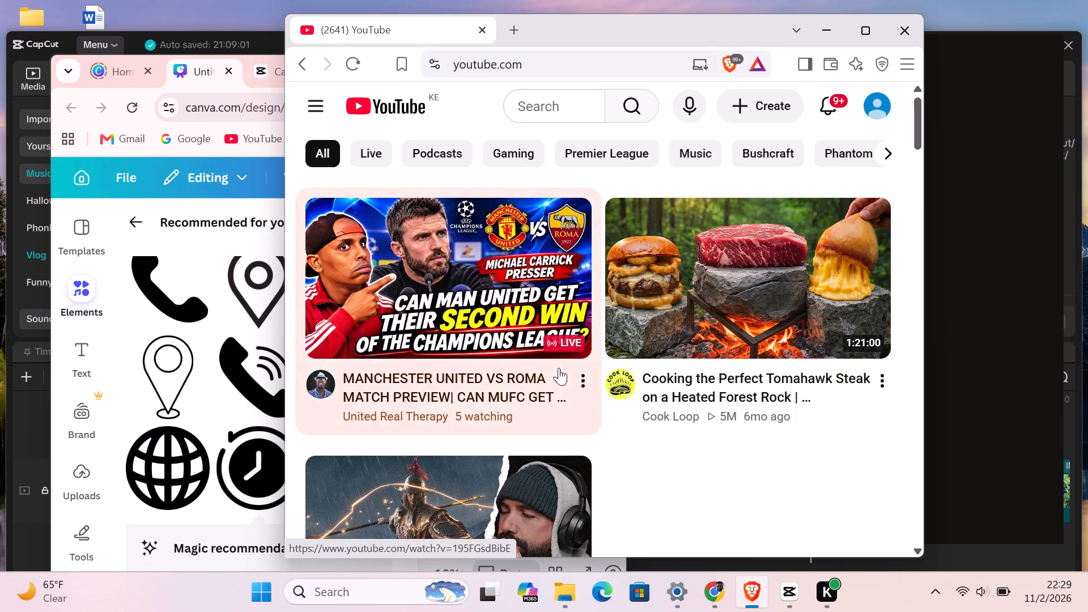
scroll(549, 377, "down", 5)
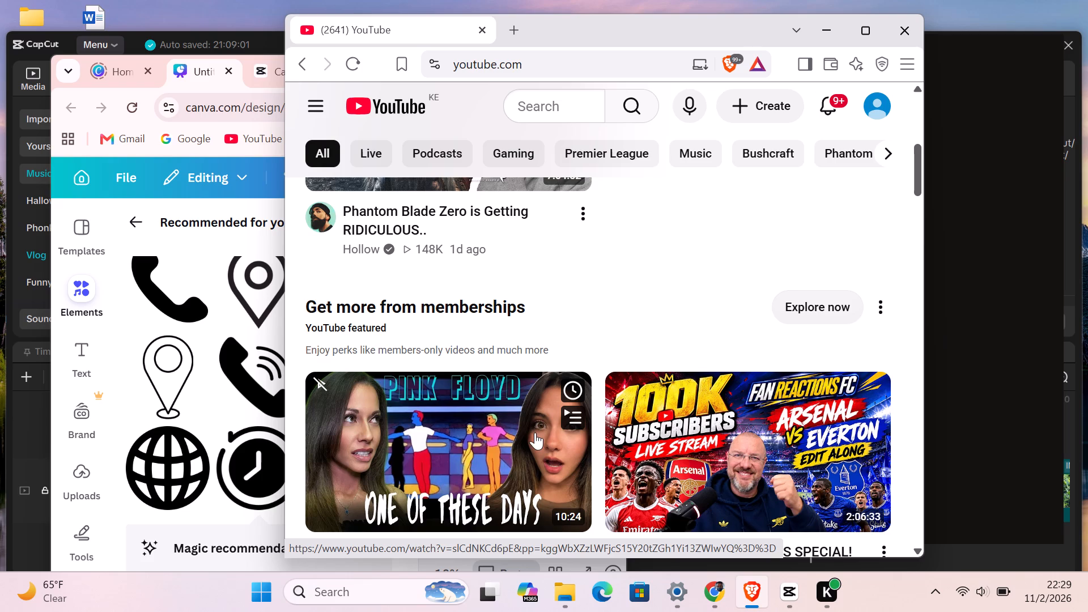
scroll(545, 424, "down", 2)
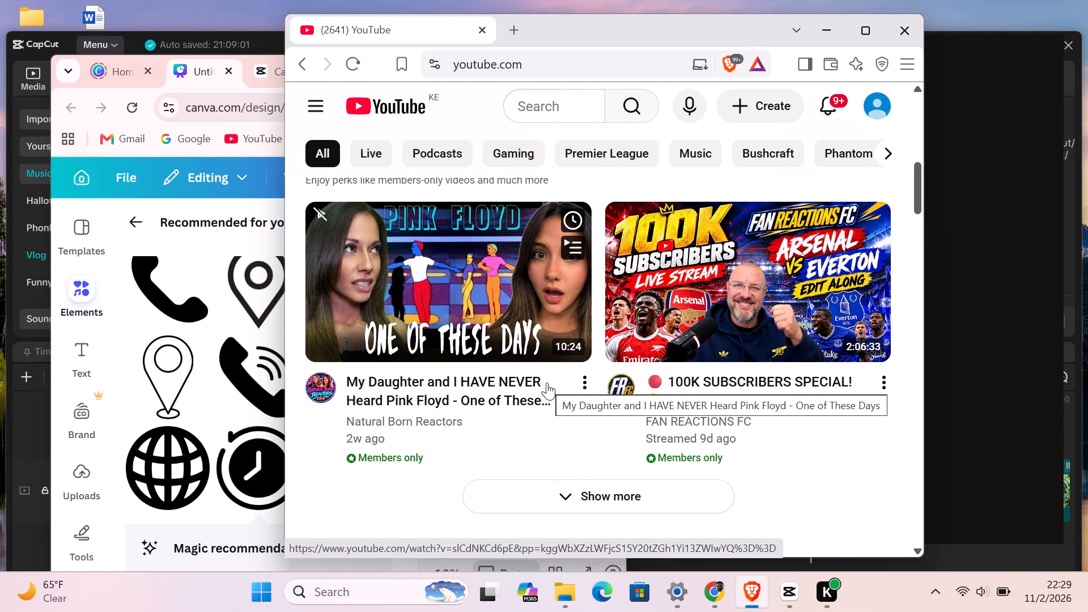
scroll(755, 384, "down", 4)
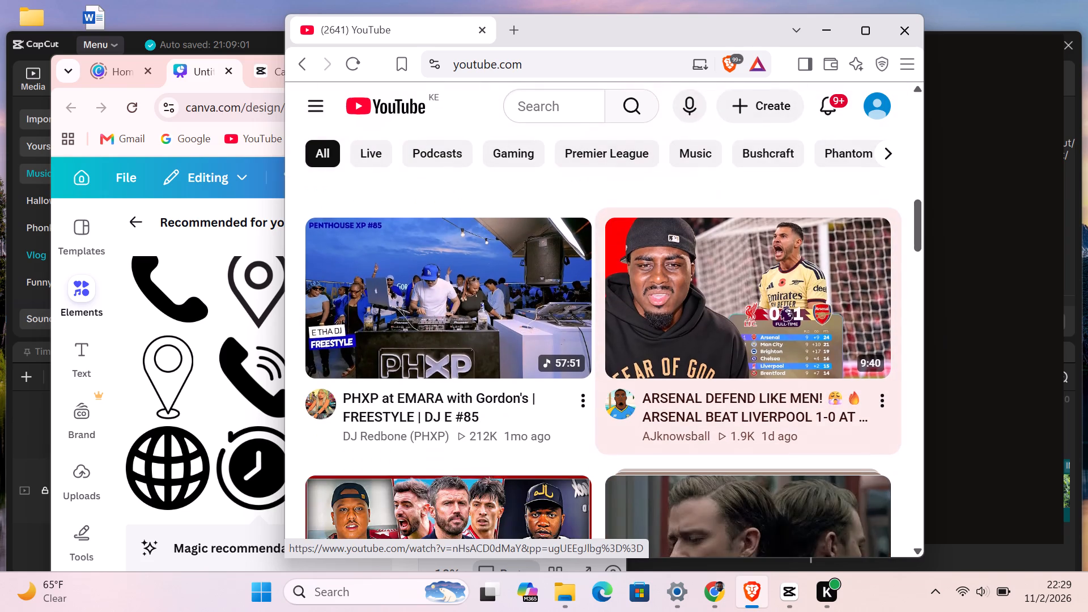
scroll(757, 375, "down", 1)
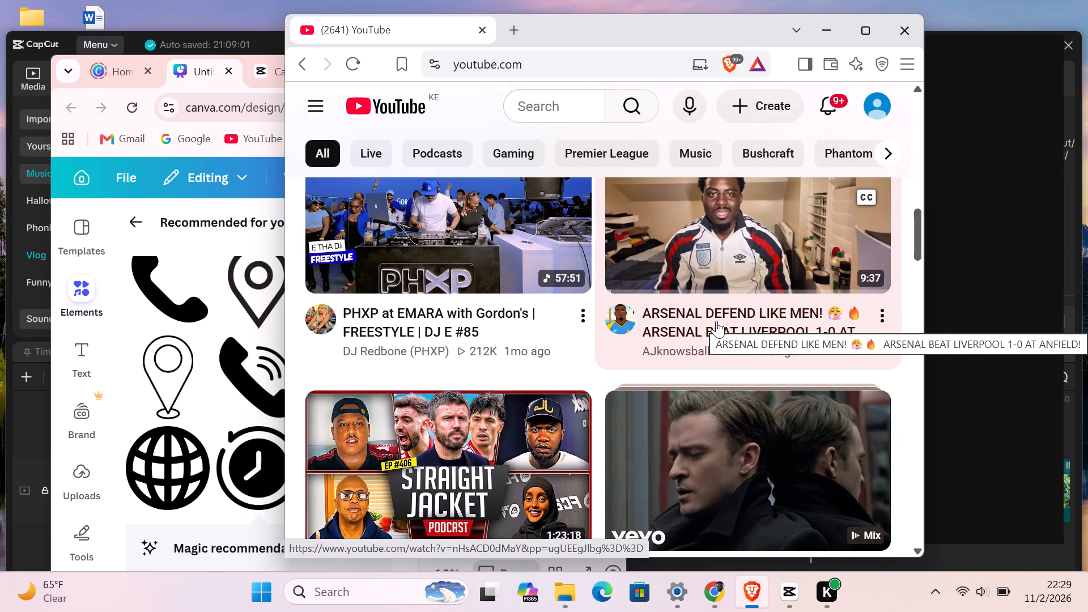
left_click(697, 260)
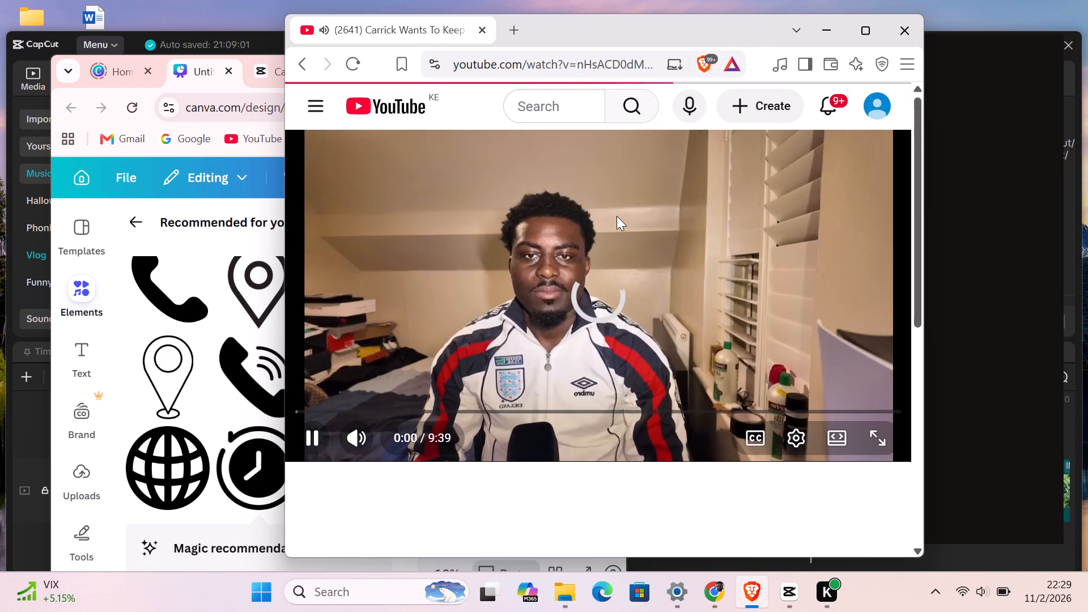
Switch back to the Canva design in Chrome.
left_click(252, 201)
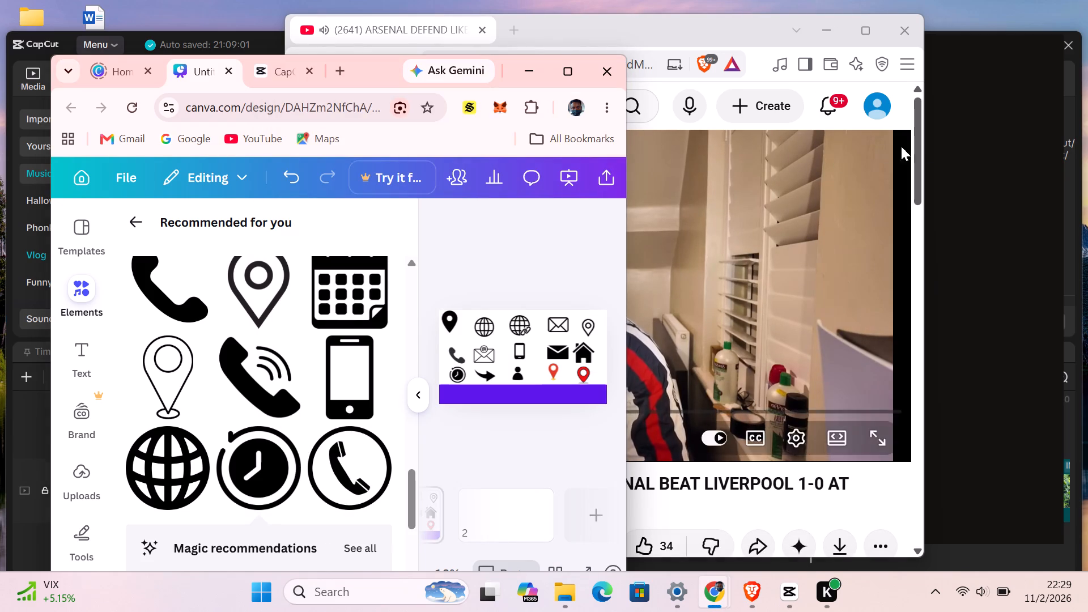